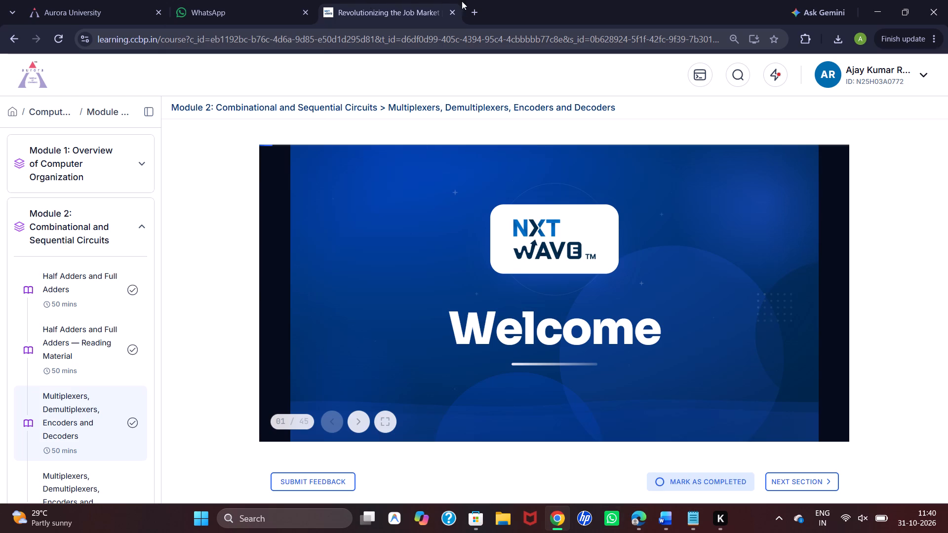
Open the learning portal in a new tab and open the coding practice of the Introduction to Express JS | Part 3 practice session.
{"action": "left_click", "coordinate": [478, 6]}
{"action": "left_click", "coordinate": [444, 350]}
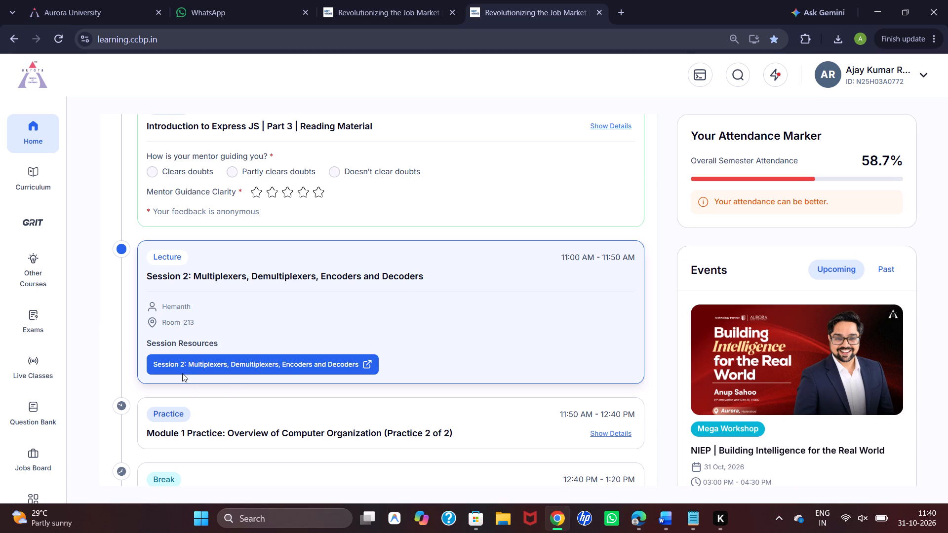
{"action": "scroll", "coordinate": [318, 246], "scroll_direction": "up", "scroll_amount": 3}
{"action": "scroll", "coordinate": [318, 246], "scroll_direction": "down", "scroll_amount": 1}
{"action": "left_click", "coordinate": [614, 221]}
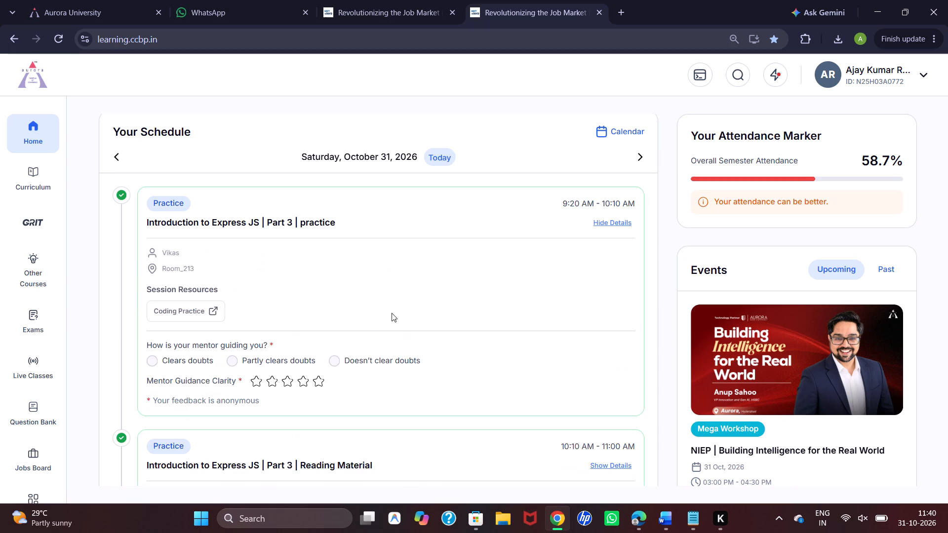
{"action": "left_click", "coordinate": [210, 315]}
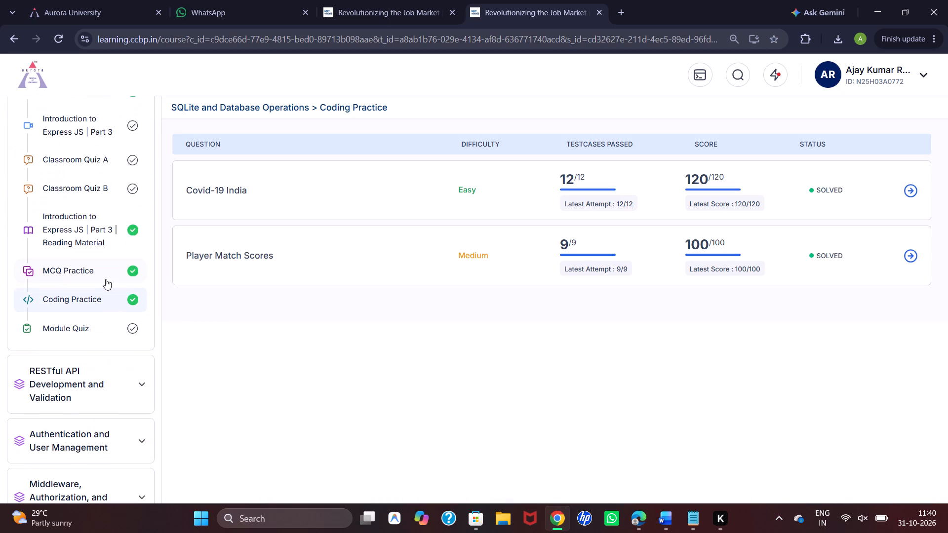
Open the Cricket Team question from the coding practice that follows Introduction to Express JS | Part 2.
{"action": "scroll", "coordinate": [106, 279], "scroll_direction": "up", "scroll_amount": 3}
{"action": "scroll", "coordinate": [106, 279], "scroll_direction": "down", "scroll_amount": 1}
{"action": "scroll", "coordinate": [106, 279], "scroll_direction": "up", "scroll_amount": 3}
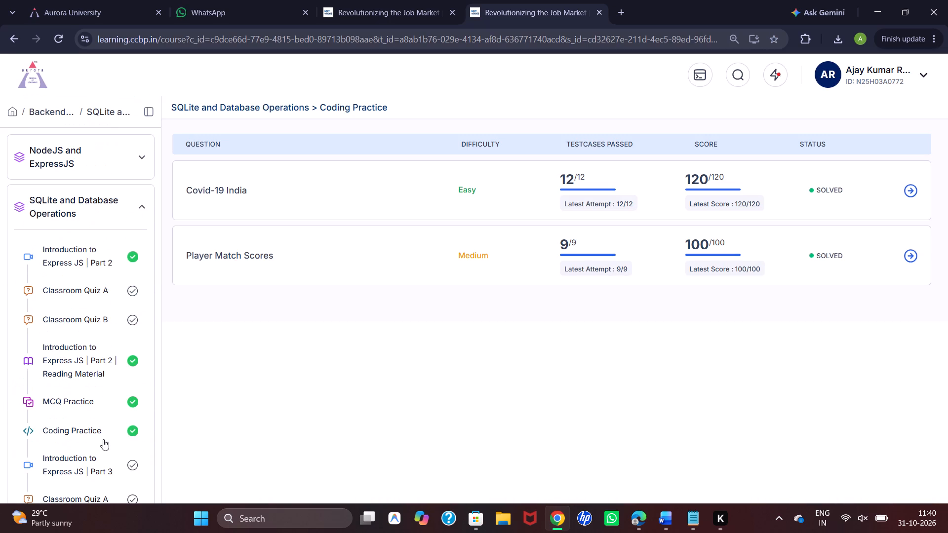
{"action": "left_click", "coordinate": [103, 439]}
{"action": "left_click", "coordinate": [456, 187]}
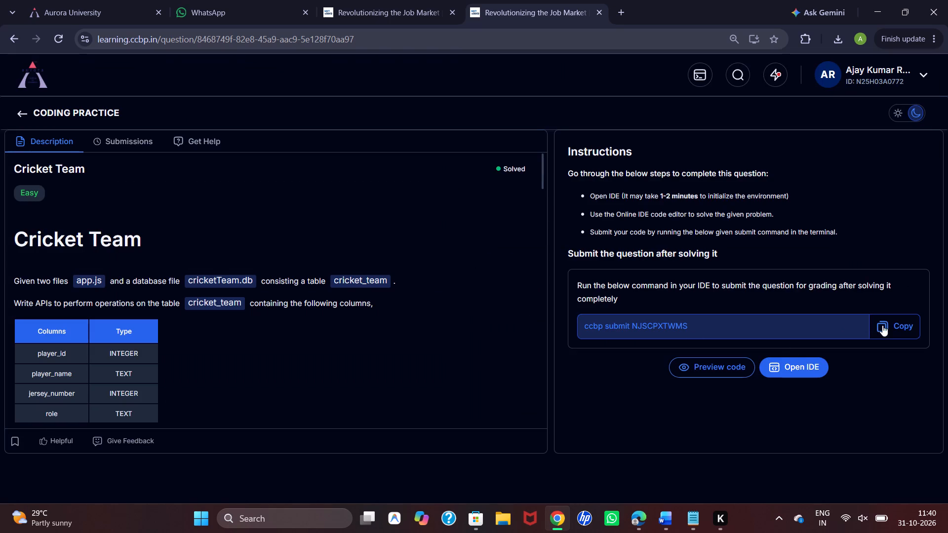
Copy the question's submit command and capture a screenshot of the Cricket Team question page.
{"action": "left_click", "coordinate": [882, 325]}
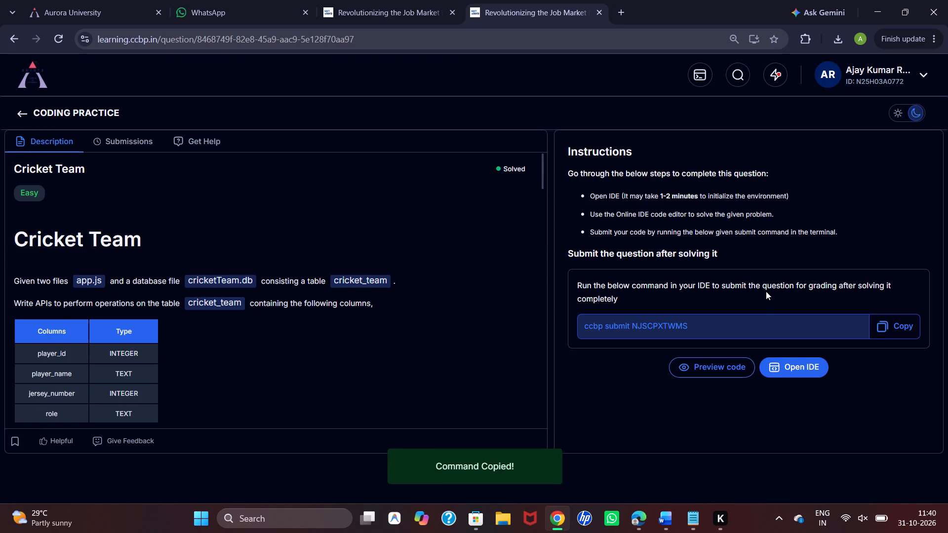
{"action": "key", "text": "super+Print"}
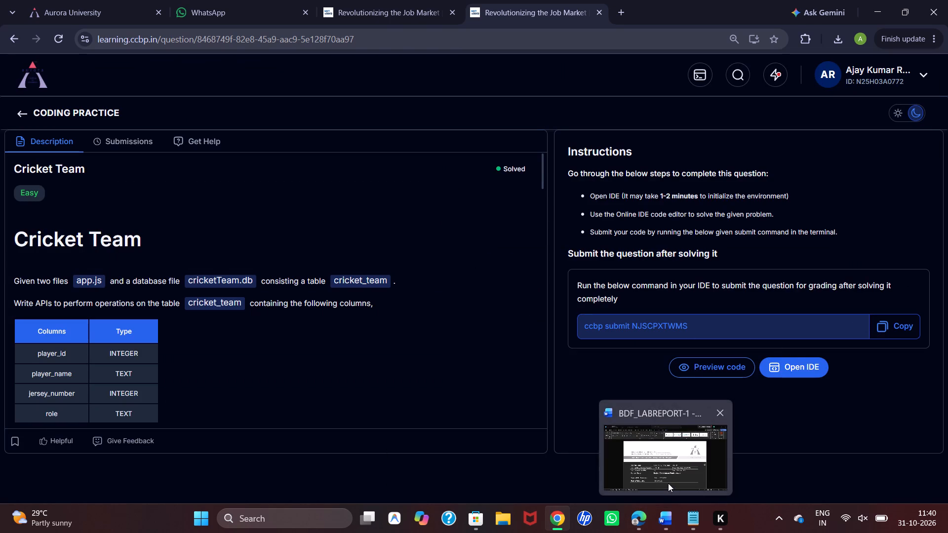
Switch to Word and open the recent document reflective+journal_1 (3) from the Downloads folder.
{"action": "left_click", "coordinate": [668, 483]}
{"action": "left_click", "coordinate": [535, 477]}
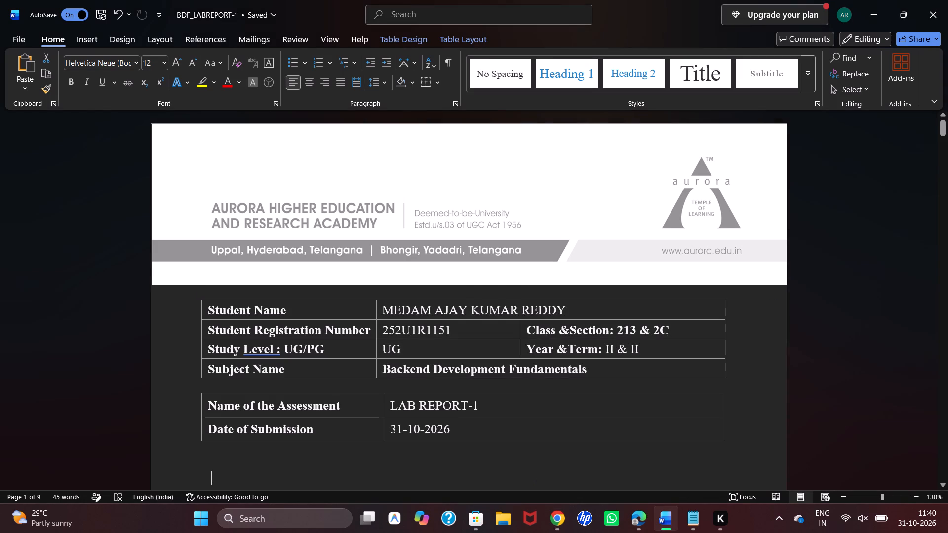
{"action": "scroll", "coordinate": [528, 454], "scroll_direction": "down", "scroll_amount": 18}
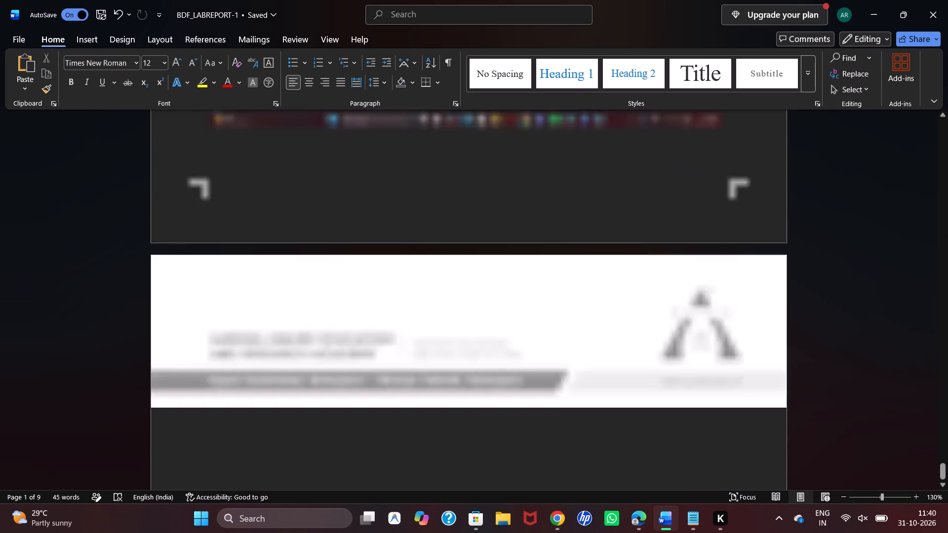
{"action": "scroll", "coordinate": [403, 369], "scroll_direction": "down", "scroll_amount": 9}
{"action": "left_click", "coordinate": [25, 35]}
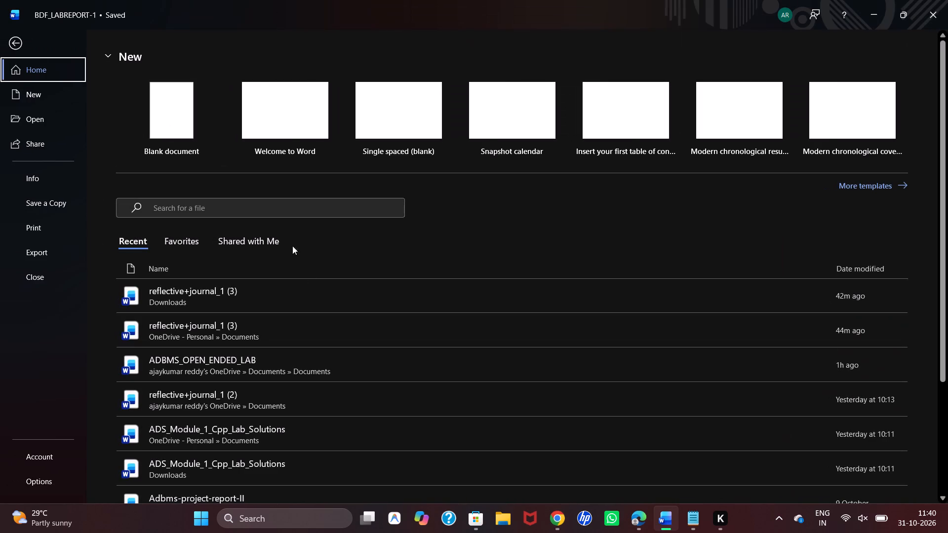
{"action": "left_click", "coordinate": [318, 303]}
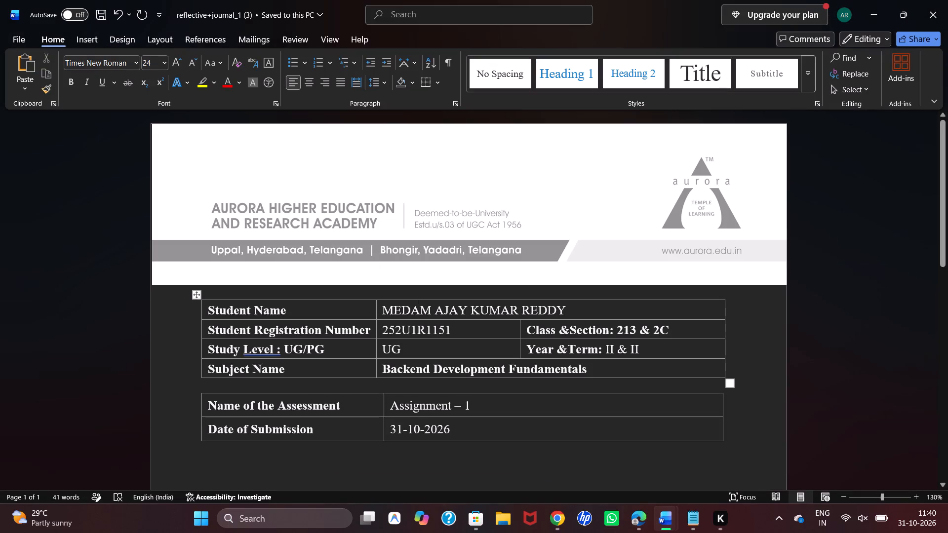
Turn on AutoSave for the document by uploading it to the personal OneDrive.
{"action": "left_click", "coordinate": [77, 6]}
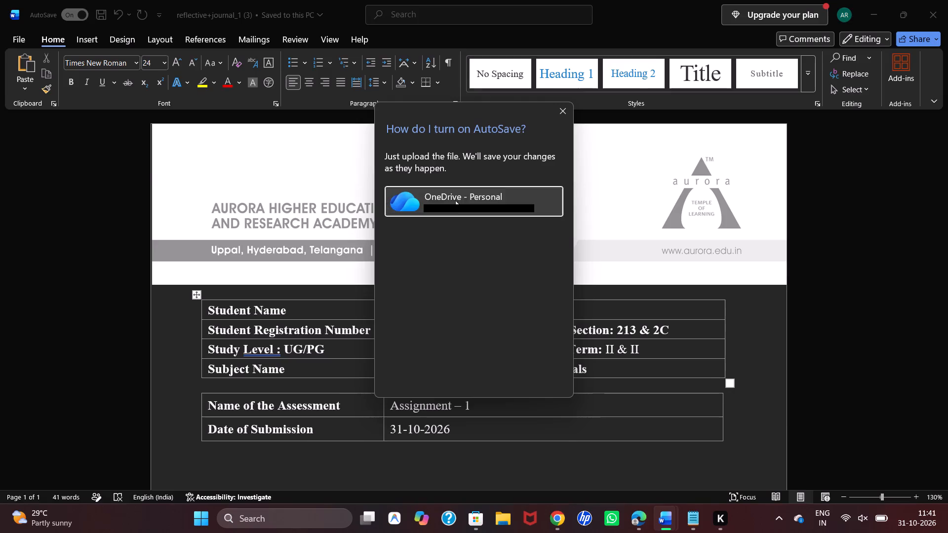
{"action": "left_click", "coordinate": [458, 201]}
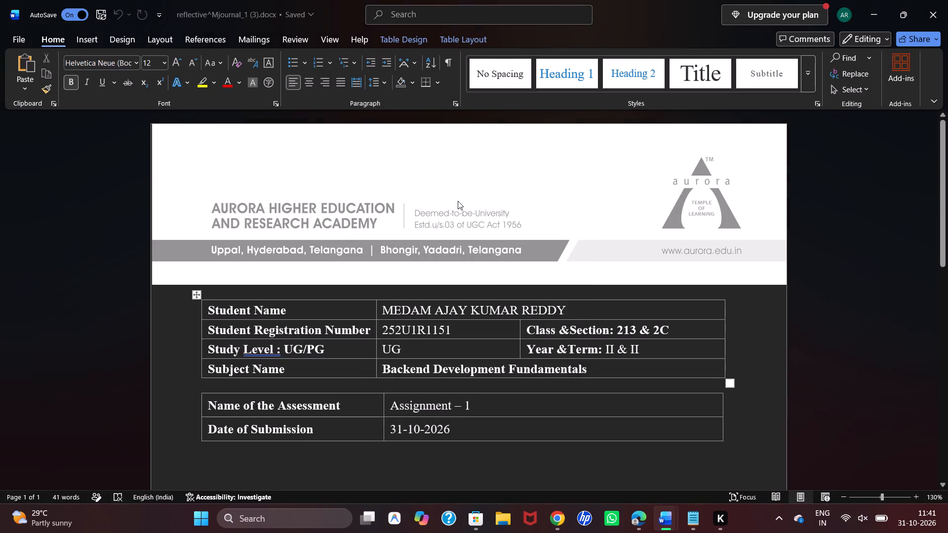
Rename the document as BDF_LABREPORT-2.
{"action": "left_click", "coordinate": [241, 18]}
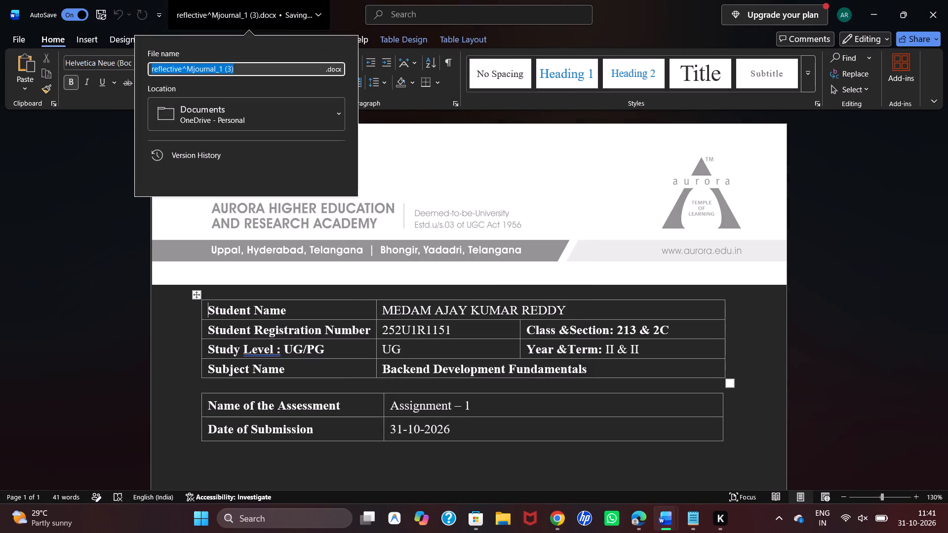
{"action": "key", "text": "BackSpace"}
{"action": "key", "text": "b"}
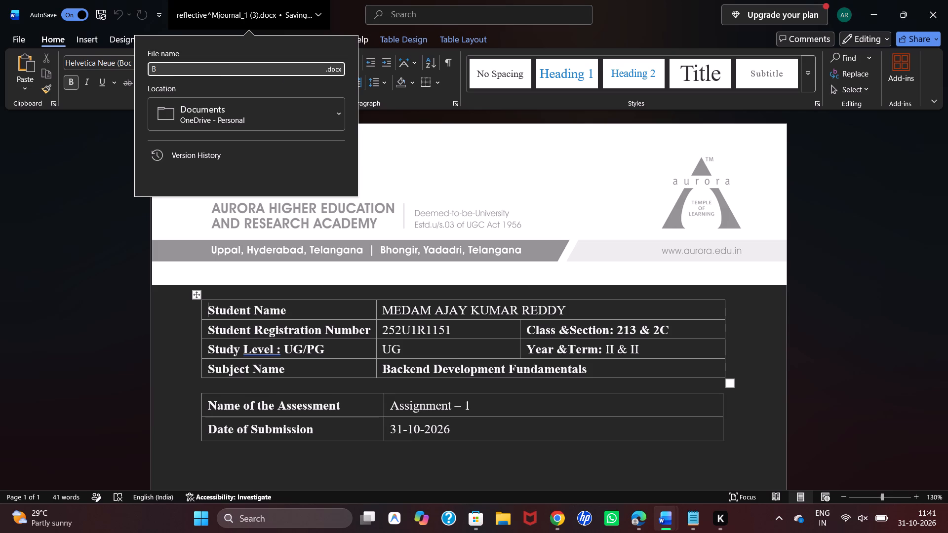
{"action": "type", "text": "DF"}
{"action": "type", "text": "_LABREPORT-2"}
{"action": "key", "text": "Return"}
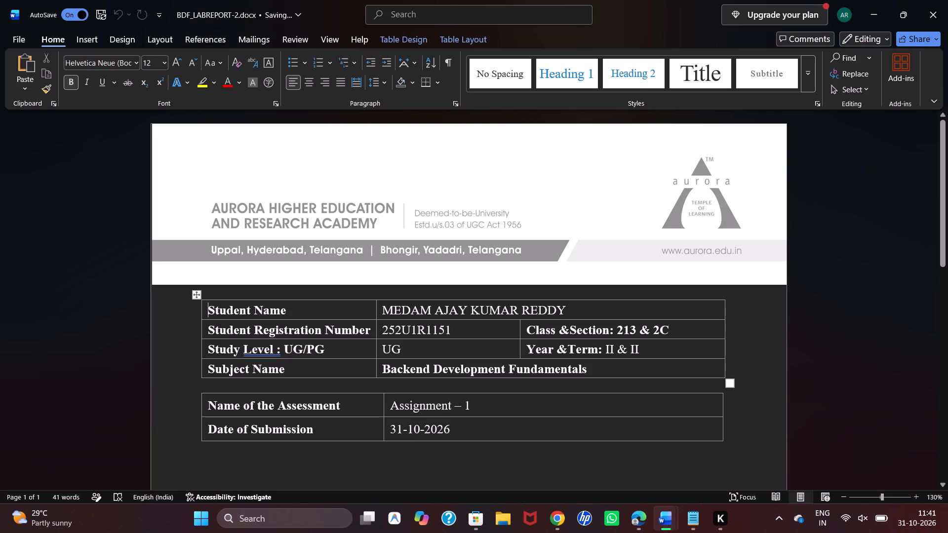
Replace the Name of the Assessment entry in the details table with LAB REPORT -2.
{"action": "left_click_drag", "start_coordinate": [475, 405], "coordinate": [421, 403]}
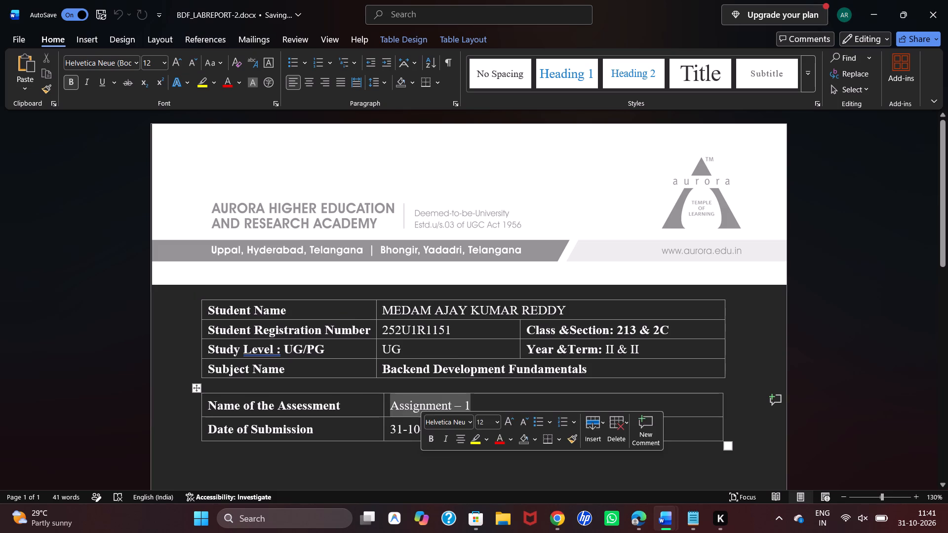
{"action": "key", "text": "BackSpace"}
{"action": "type", "text": "LAB REPORT -2"}
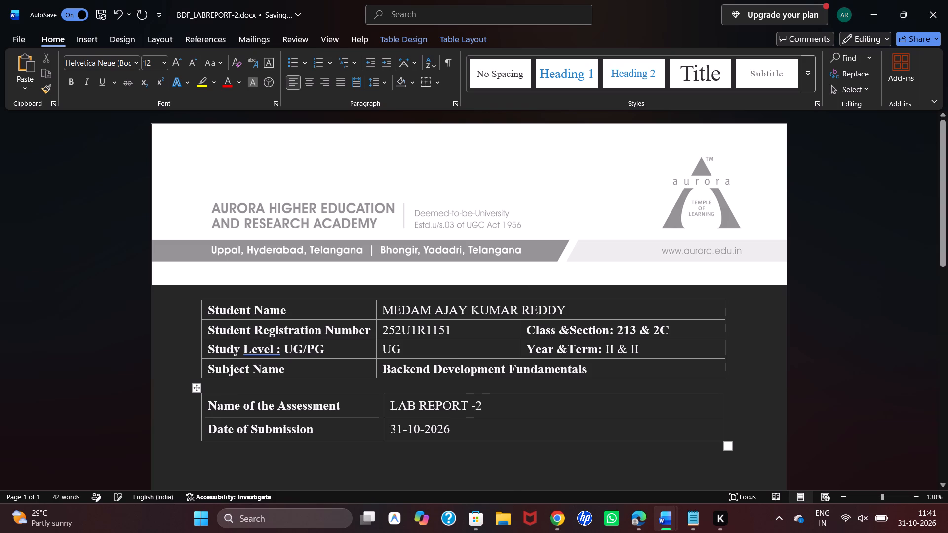
Paste the Cricket Team question screenshot on a new line below the heading 1.).
{"action": "left_click", "coordinate": [478, 476]}
{"action": "scroll", "coordinate": [376, 465], "scroll_direction": "up", "scroll_amount": 5}
{"action": "scroll", "coordinate": [335, 461], "scroll_direction": "down", "scroll_amount": 2}
{"action": "scroll", "coordinate": [331, 462], "scroll_direction": "up", "scroll_amount": 1}
{"action": "scroll", "coordinate": [330, 462], "scroll_direction": "down", "scroll_amount": 1}
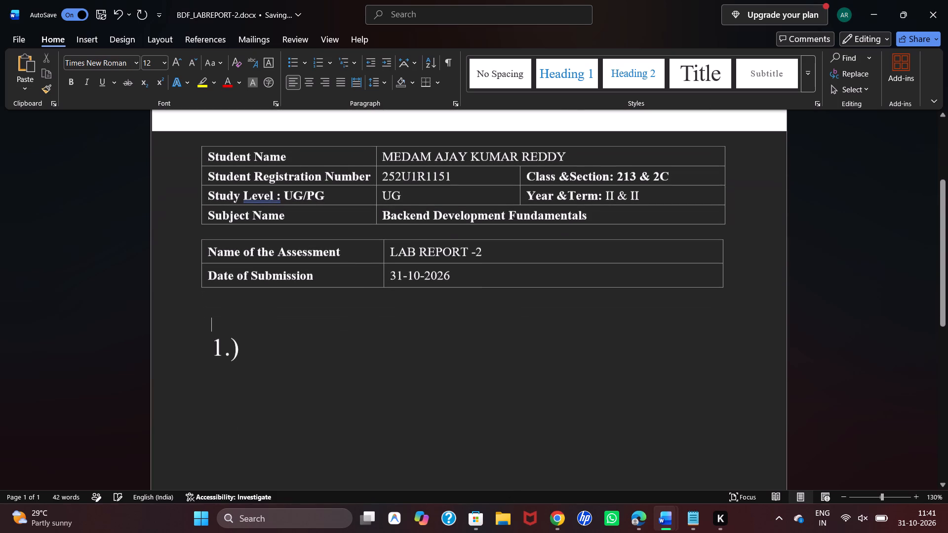
{"action": "left_click", "coordinate": [287, 351]}
{"action": "key", "text": "Return"}
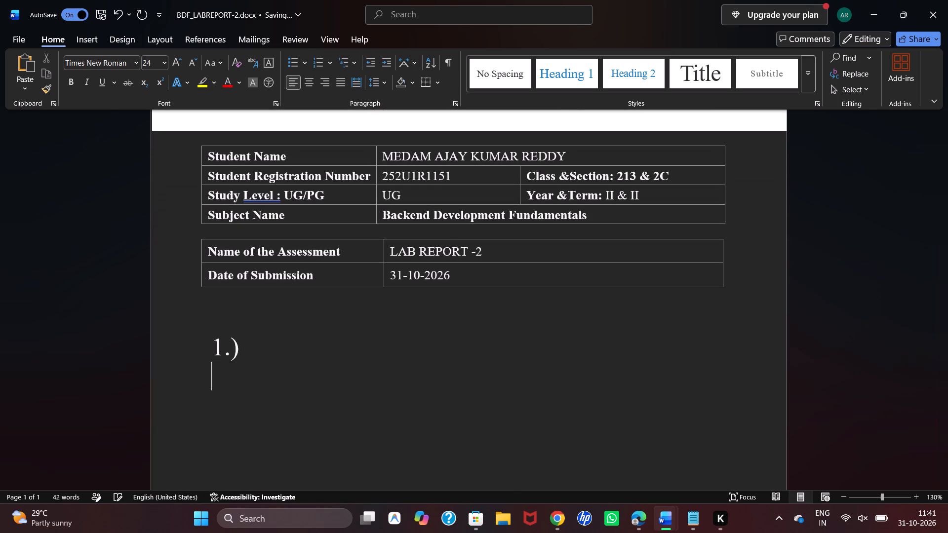
{"action": "key", "text": "ctrl+v"}
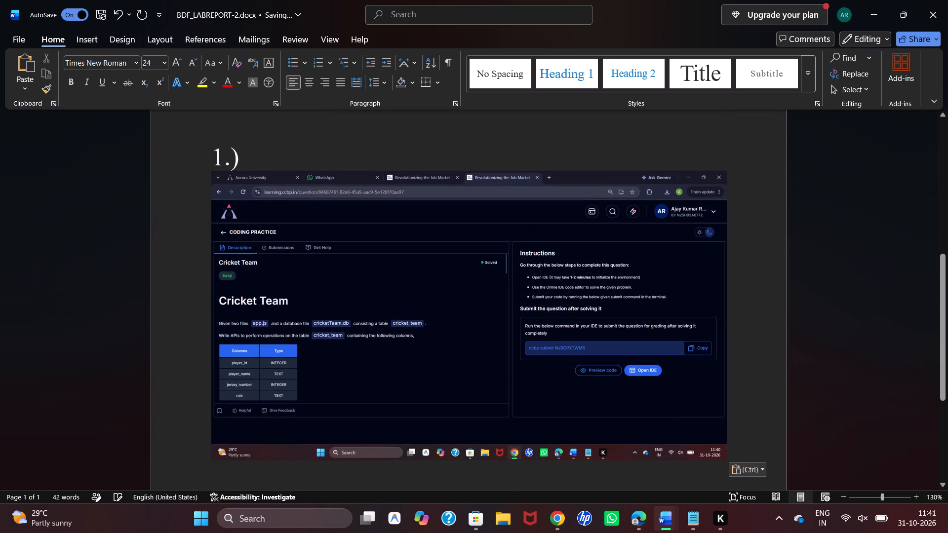
Switch back to Chrome, copy the submit command again and open the Cricket Team question in the online IDE.
{"action": "key", "text": "alt+Tab"}
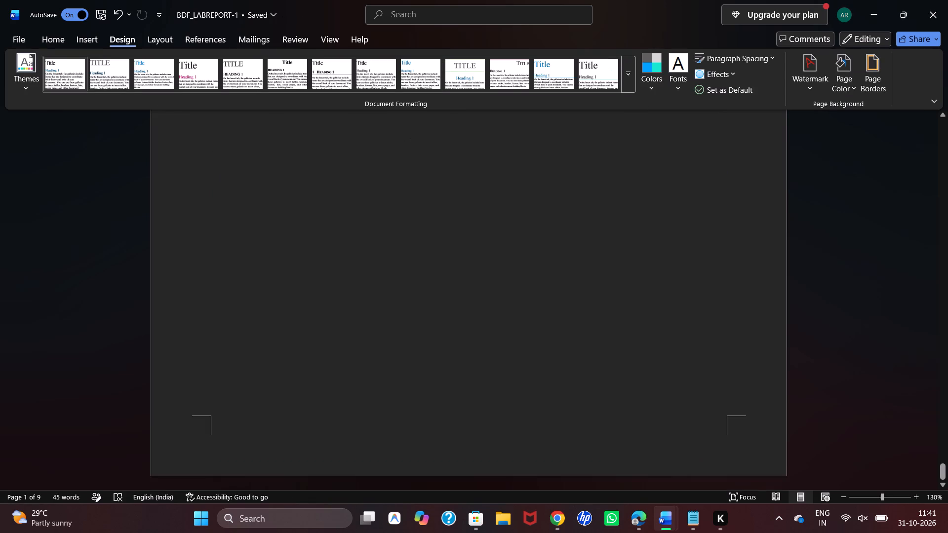
{"action": "key", "text": "alt+Tab"}
{"action": "left_click", "coordinate": [690, 190], "text": "alt"}
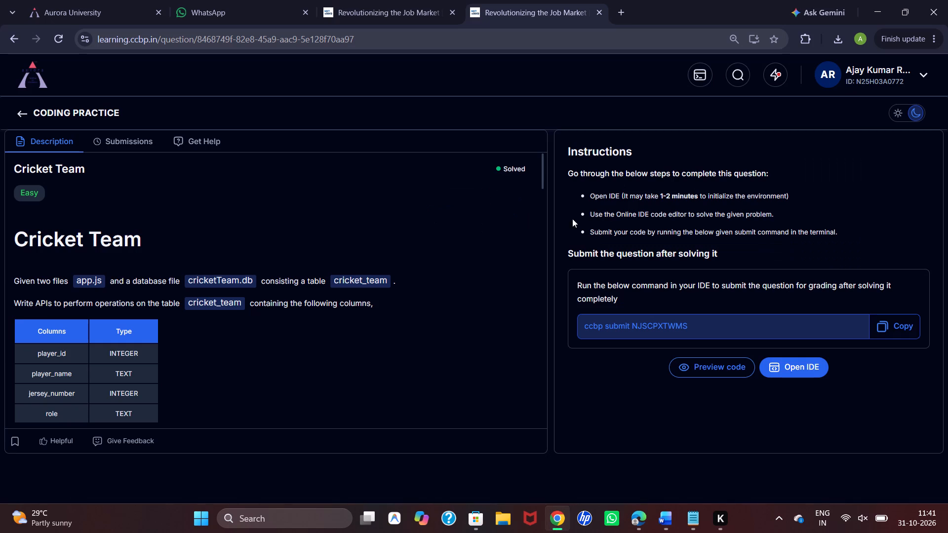
{"action": "left_click", "coordinate": [887, 319]}
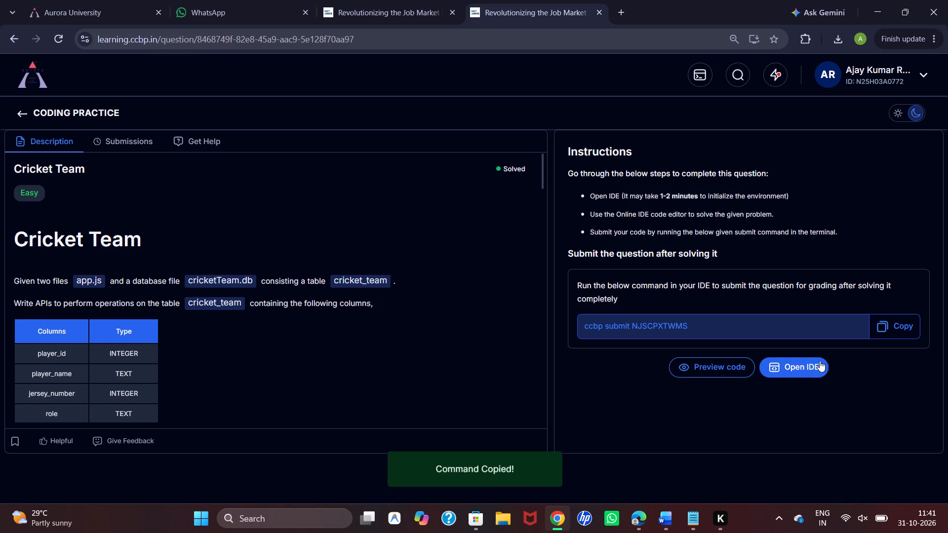
{"action": "left_click", "coordinate": [792, 373]}
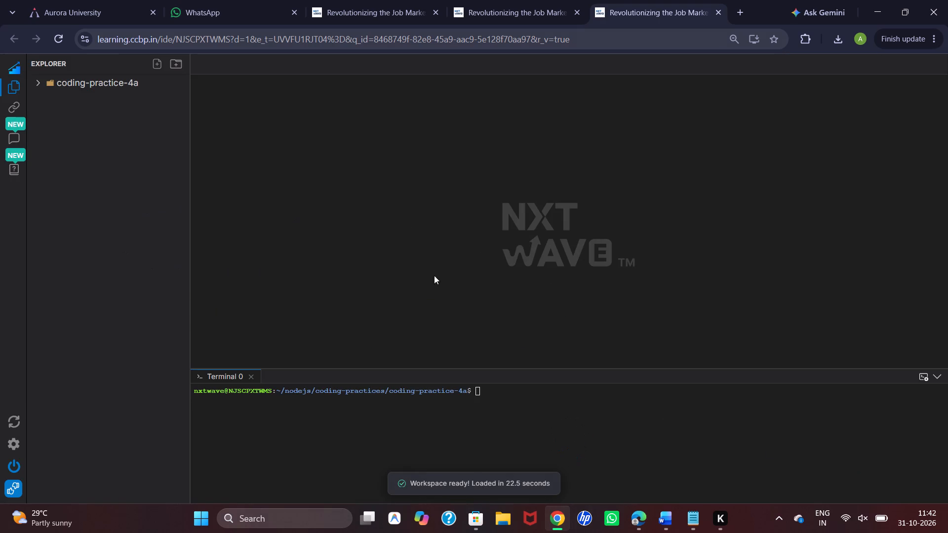
Open app.js from the coding-practice-4a folder and collapse the terminal to enlarge the code area.
{"action": "left_click", "coordinate": [98, 86]}
{"action": "left_click", "coordinate": [94, 126]}
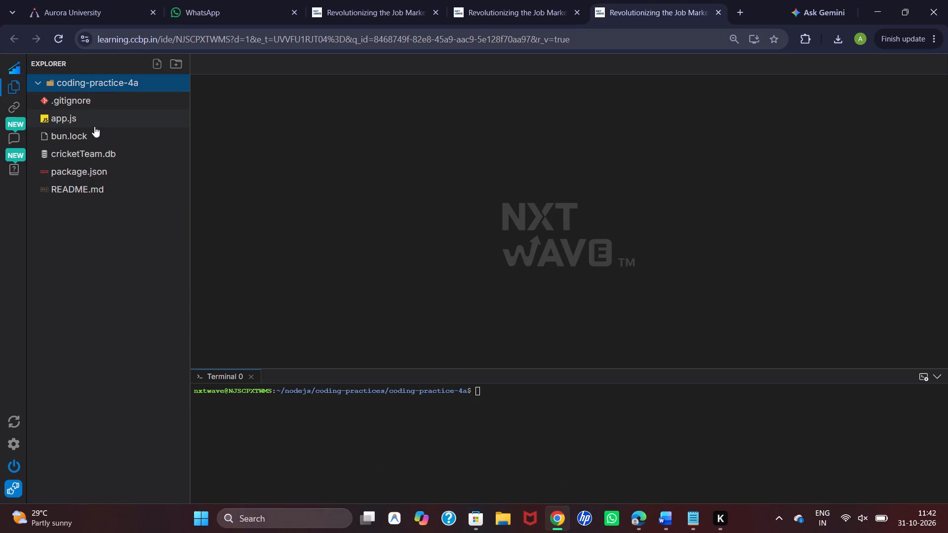
{"action": "left_click_drag", "start_coordinate": [546, 368], "coordinate": [551, 469]}
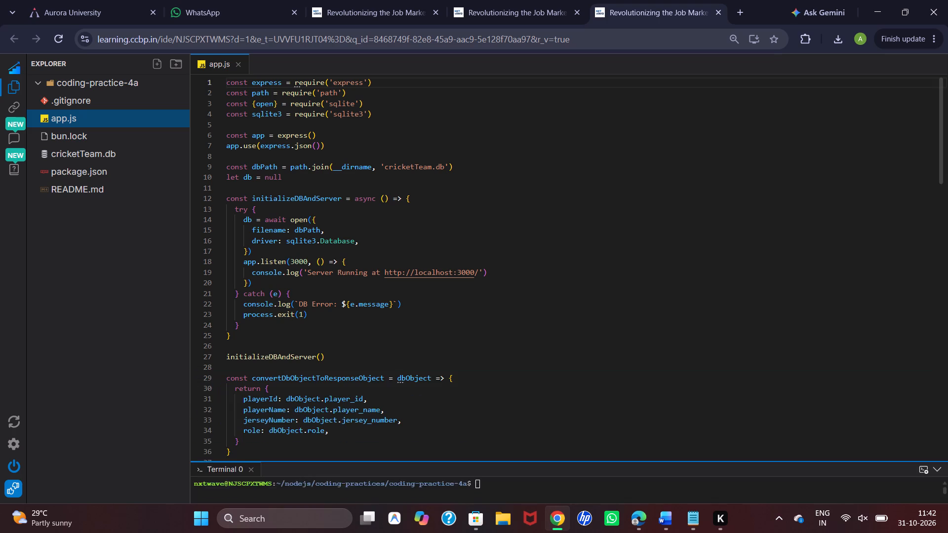
{"action": "left_click_drag", "start_coordinate": [551, 469], "coordinate": [553, 498]}
Capture a screenshot of the beginning of the app.js code, starting at line 1.
{"action": "scroll", "coordinate": [552, 332], "scroll_direction": "down", "scroll_amount": 1}
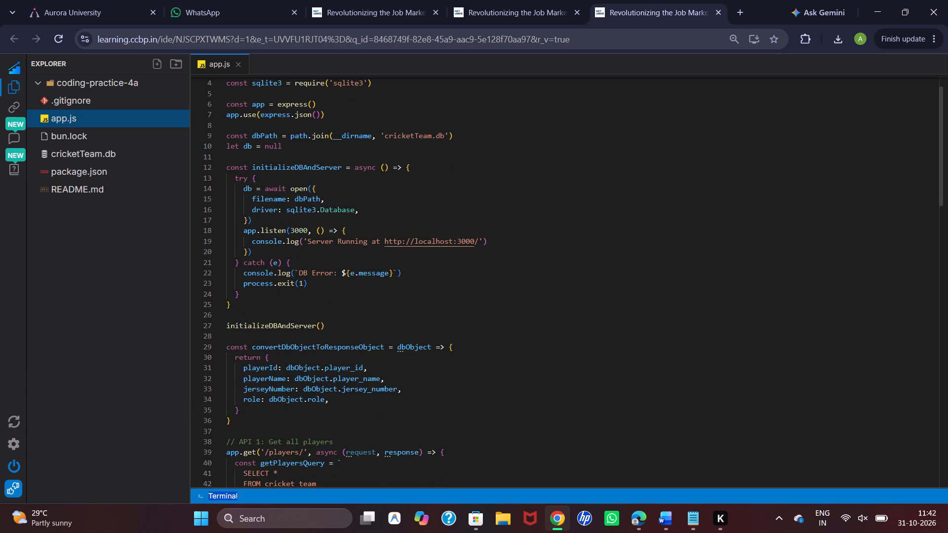
{"action": "scroll", "coordinate": [552, 332], "scroll_direction": "up", "scroll_amount": 3}
{"action": "scroll", "coordinate": [552, 332], "scroll_direction": "down", "scroll_amount": 1}
{"action": "scroll", "coordinate": [552, 332], "scroll_direction": "up", "scroll_amount": 2}
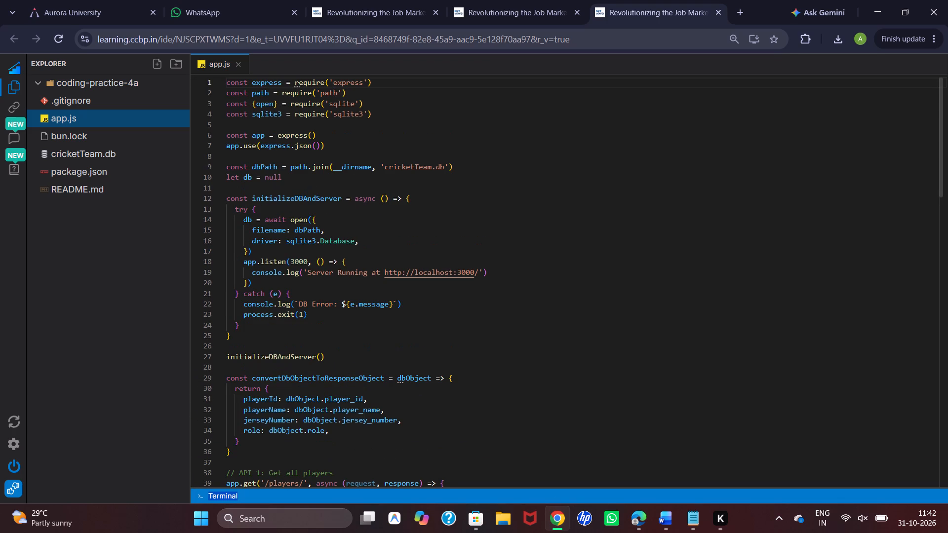
{"action": "key", "text": "super+Print"}
Switch to Word and close the BDF_LABREPORT-1 document.
{"action": "key", "text": "alt+Tab"}
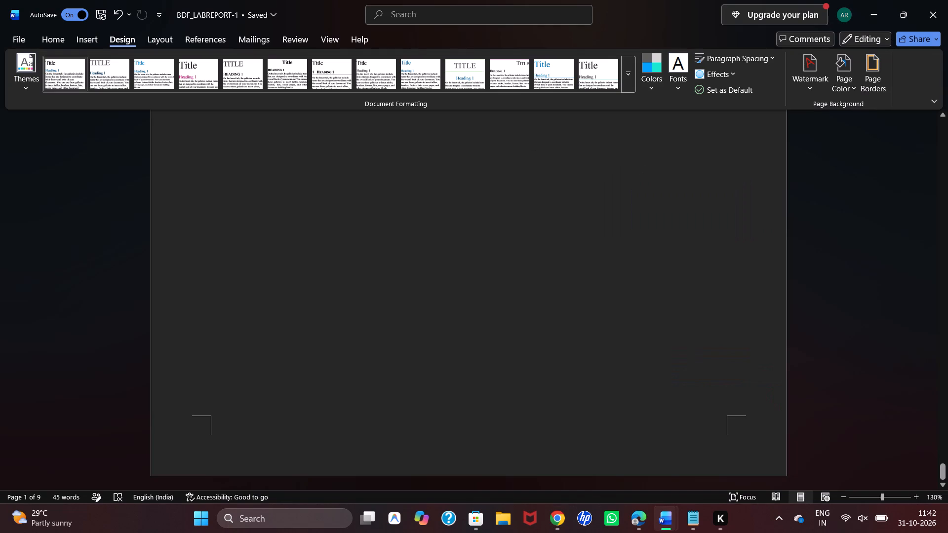
{"action": "scroll", "coordinate": [552, 332], "scroll_direction": "right", "scroll_amount": 1}
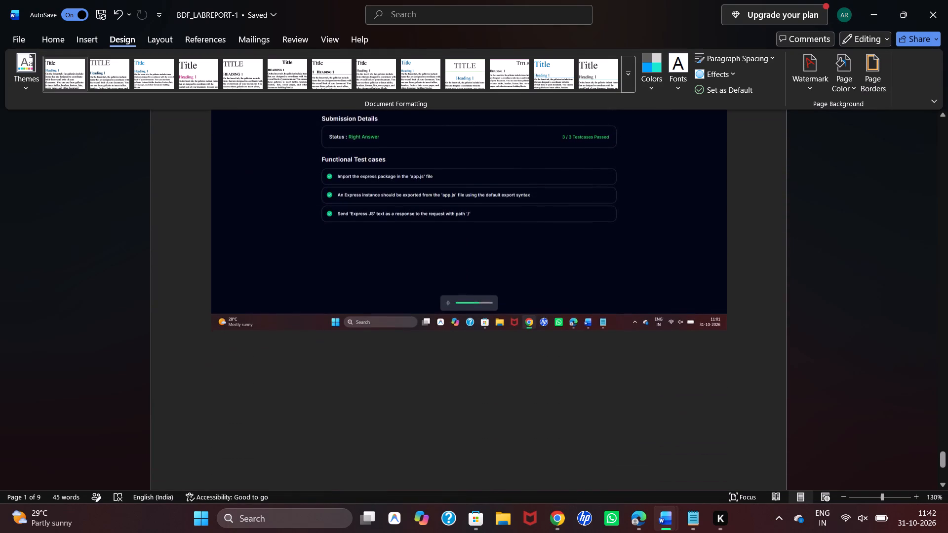
{"action": "scroll", "coordinate": [552, 332], "scroll_direction": "right", "scroll_amount": 1}
{"action": "scroll", "coordinate": [333, 367], "scroll_direction": "up", "scroll_amount": 2}
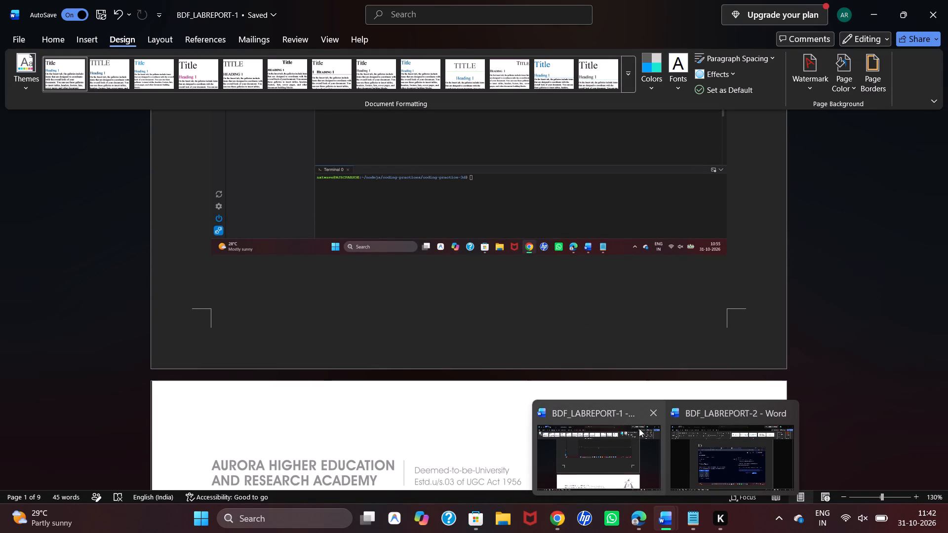
{"action": "left_click", "coordinate": [650, 416]}
Paste the app.js code screenshot on a new line below the Cricket Team screenshot in BDF_LABREPORT-2.
{"action": "left_click", "coordinate": [665, 459]}
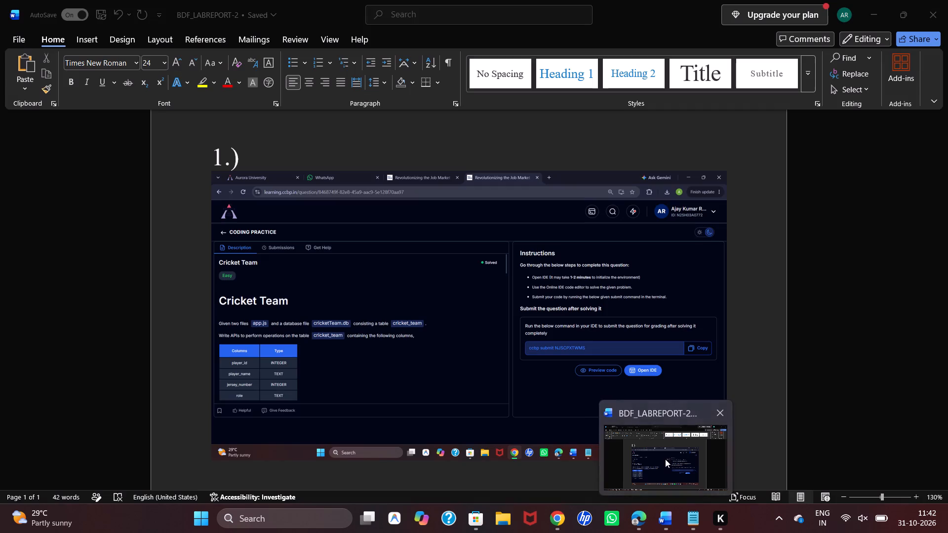
{"action": "key", "text": "Return"}
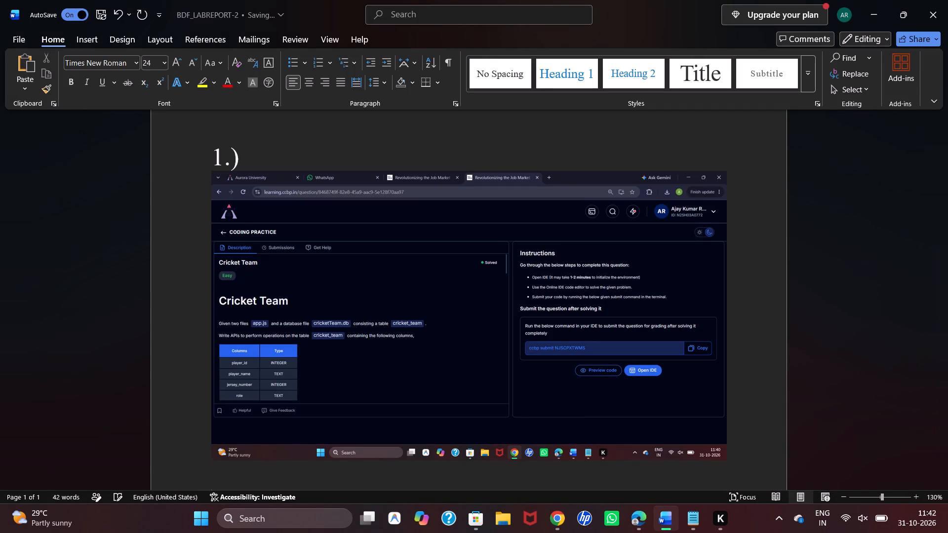
{"action": "key", "text": "ctrl+v"}
Capture the app.js code from API 1 to API 3, starting at line 38, and paste it into BDF_LABREPORT-2.
{"action": "key", "text": "alt+Tab"}
{"action": "scroll", "coordinate": [526, 430], "scroll_direction": "down", "scroll_amount": 4}
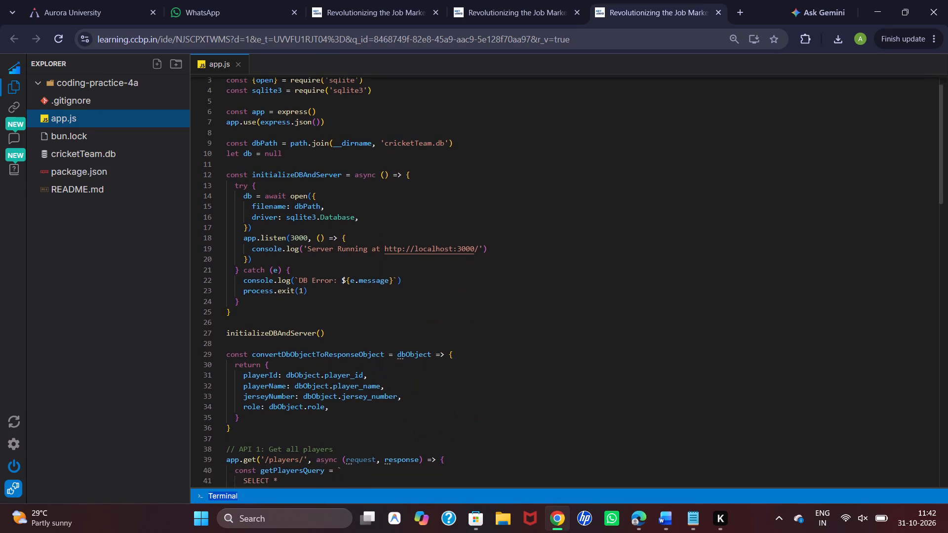
{"action": "scroll", "coordinate": [526, 430], "scroll_direction": "down", "scroll_amount": 9}
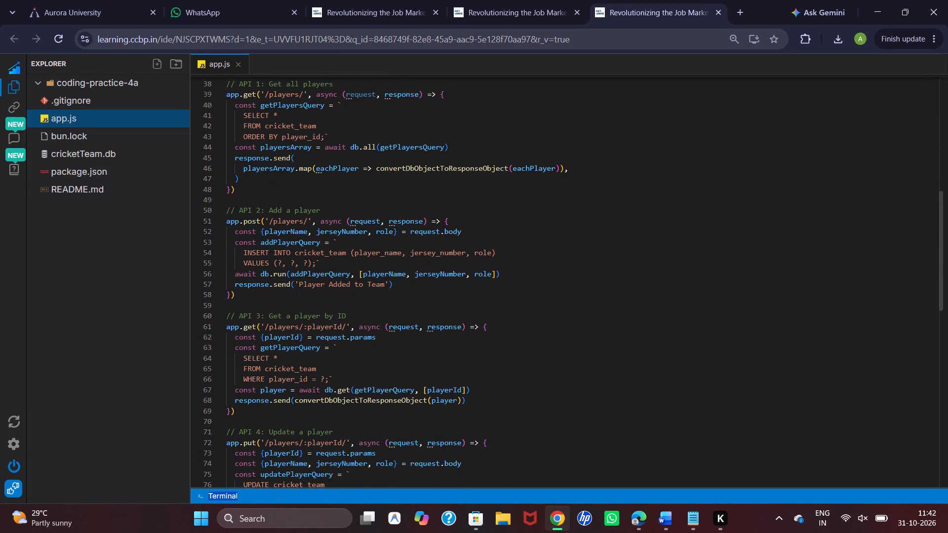
{"action": "scroll", "coordinate": [526, 430], "scroll_direction": "down", "scroll_amount": 1}
{"action": "key", "text": "super+Print"}
{"action": "key", "text": "alt+Tab"}
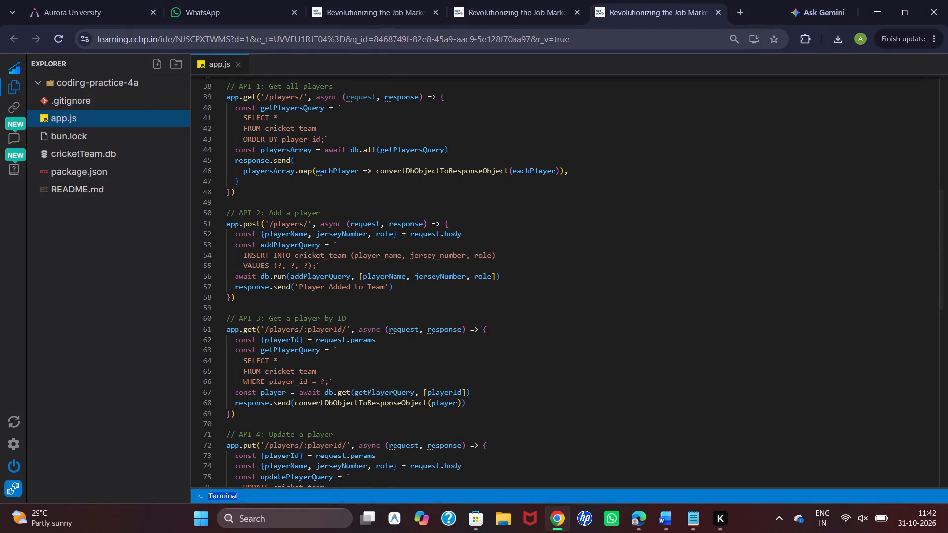
{"action": "key", "text": "ctrl+v"}
Capture the rest of app.js, API 4 through the module exports, and paste it after the previous code screenshot in the report.
{"action": "key", "text": "alt+Tab"}
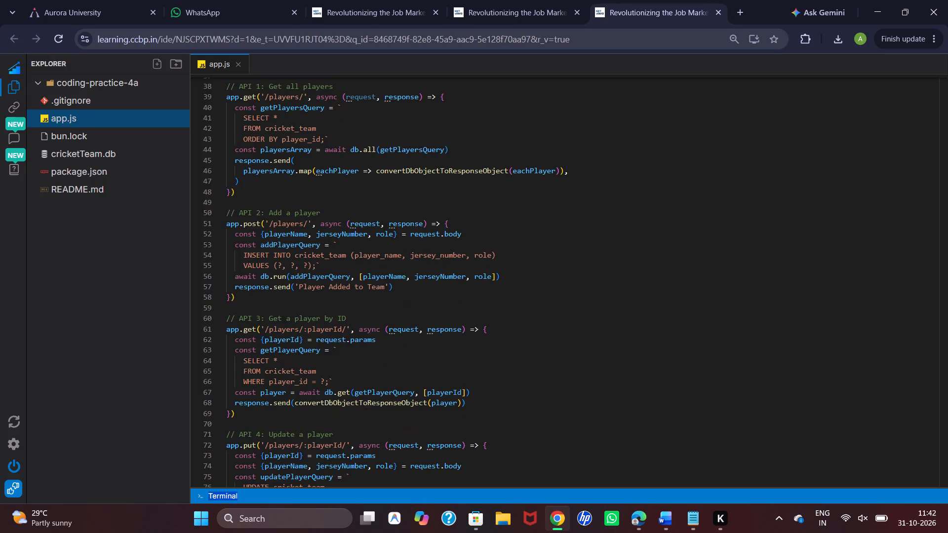
{"action": "scroll", "coordinate": [526, 430], "scroll_direction": "down", "scroll_amount": 11}
{"action": "scroll", "coordinate": [526, 430], "scroll_direction": "up", "scroll_amount": 2}
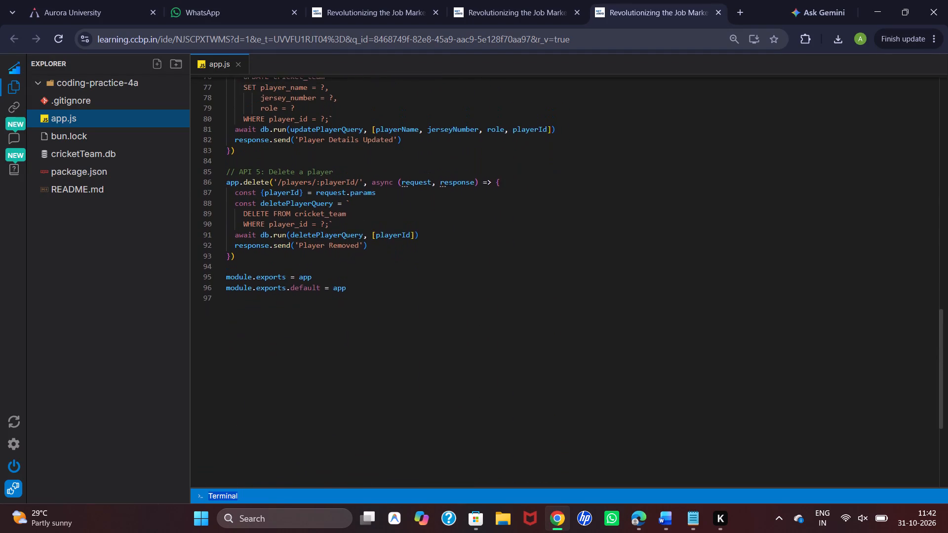
{"action": "scroll", "coordinate": [526, 430], "scroll_direction": "up", "scroll_amount": 4}
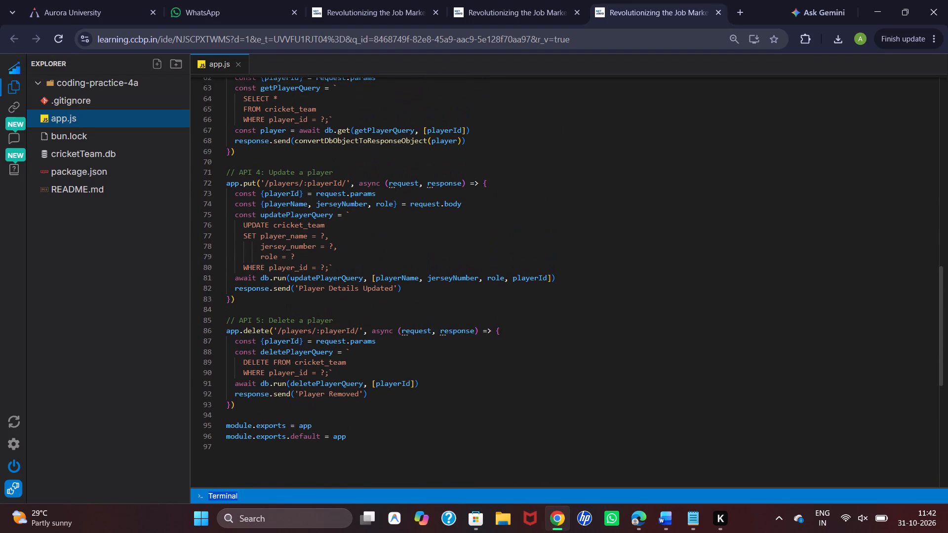
{"action": "key", "text": "super+Print"}
{"action": "key", "text": "alt+Tab"}
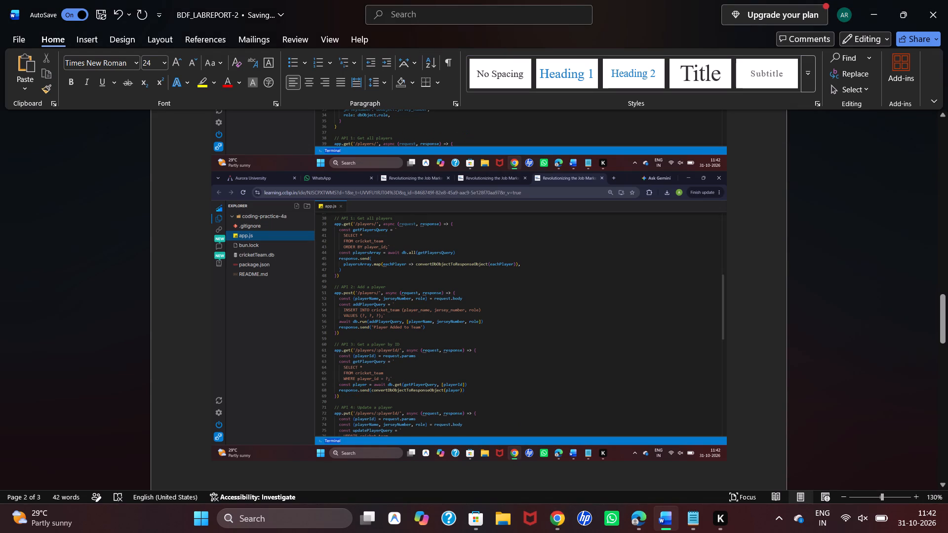
{"action": "key", "text": "ctrl+v"}
Switch to the online IDE in Chrome and reopen the terminal below the app.js code.
{"action": "key", "text": "alt+Tab"}
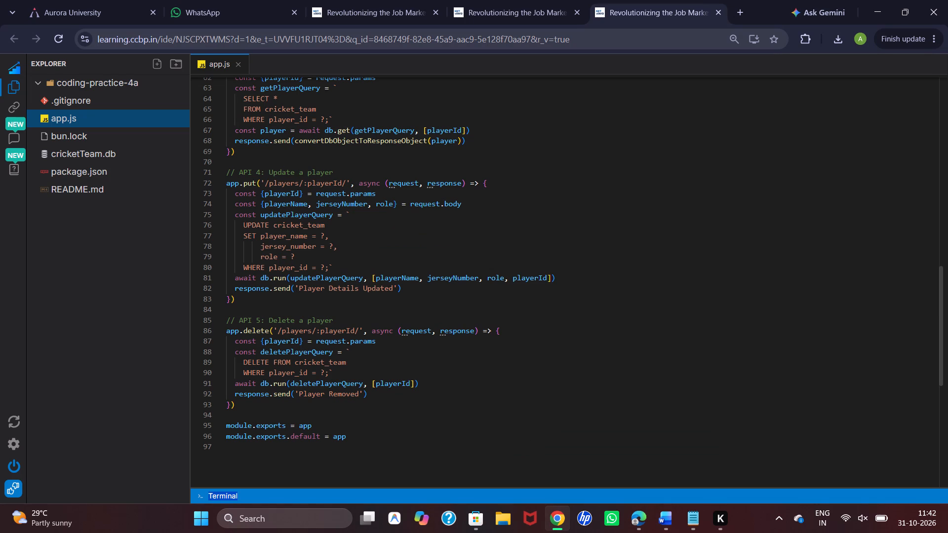
{"action": "left_click_drag", "start_coordinate": [440, 488], "coordinate": [435, 314]}
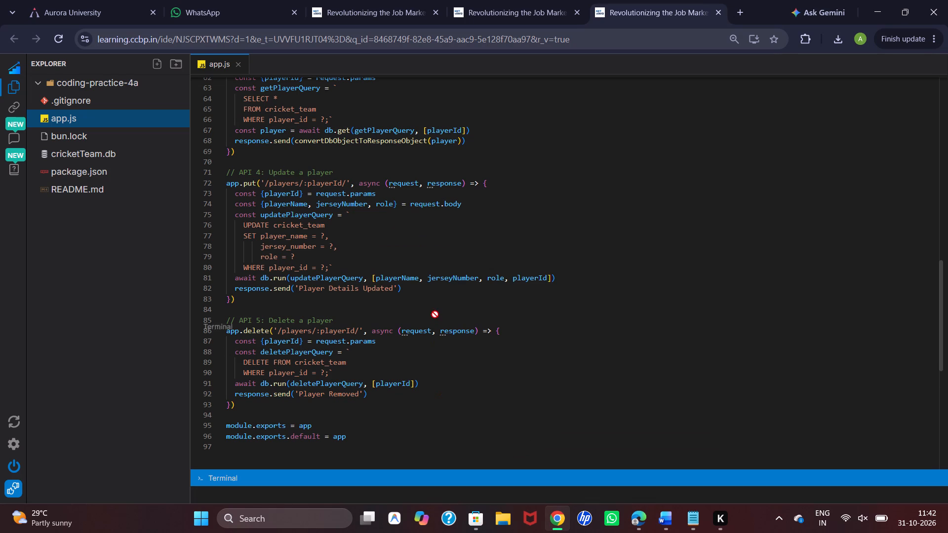
{"action": "left_click_drag", "start_coordinate": [435, 314], "coordinate": [440, 252]}
{"action": "left_click", "coordinate": [471, 282]}
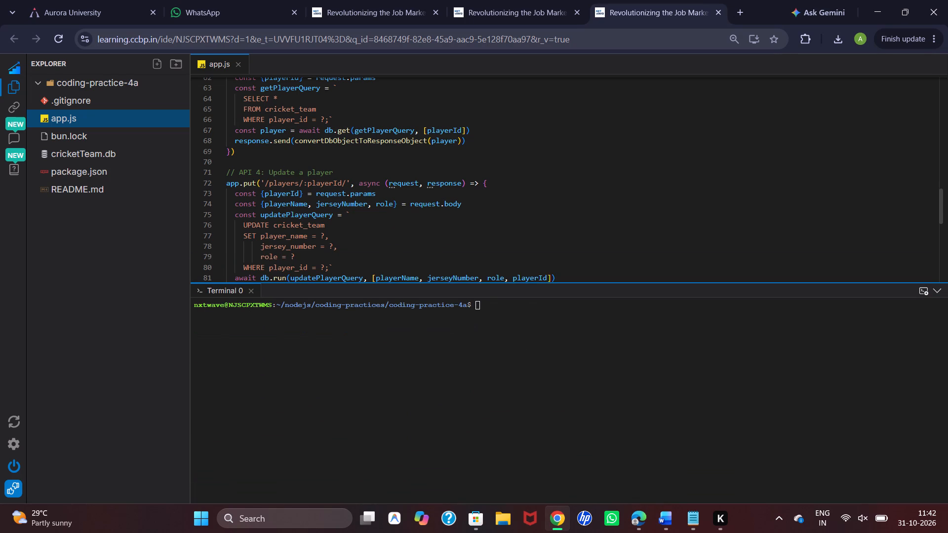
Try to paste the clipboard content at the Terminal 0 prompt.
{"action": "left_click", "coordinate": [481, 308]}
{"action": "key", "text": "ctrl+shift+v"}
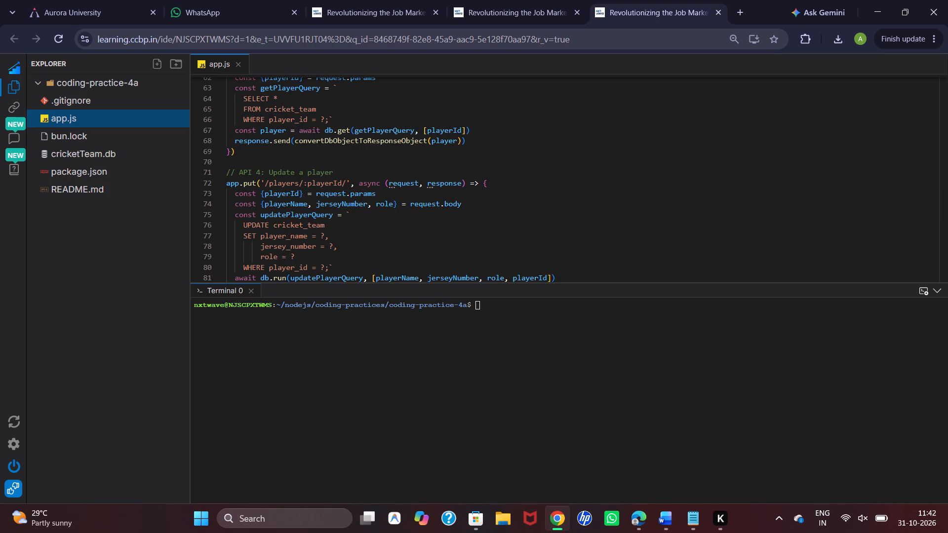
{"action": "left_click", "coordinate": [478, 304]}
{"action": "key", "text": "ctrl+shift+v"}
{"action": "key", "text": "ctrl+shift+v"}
Copy the ccbp submit command from the Cricket Team question page and run it in a new terminal, Terminal 1.
{"action": "left_click", "coordinate": [498, 0]}
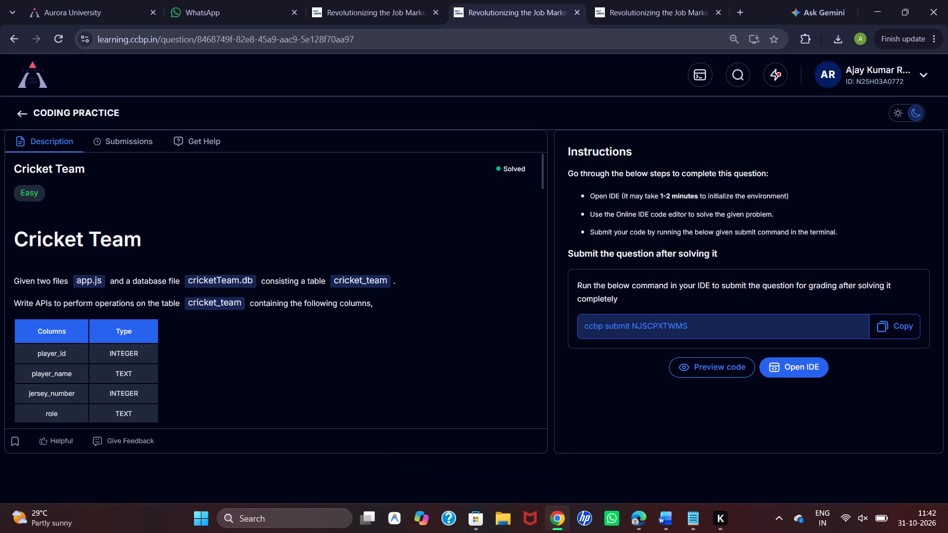
{"action": "left_click", "coordinate": [885, 316]}
{"action": "scroll", "coordinate": [885, 316], "scroll_direction": "up", "scroll_amount": 2}
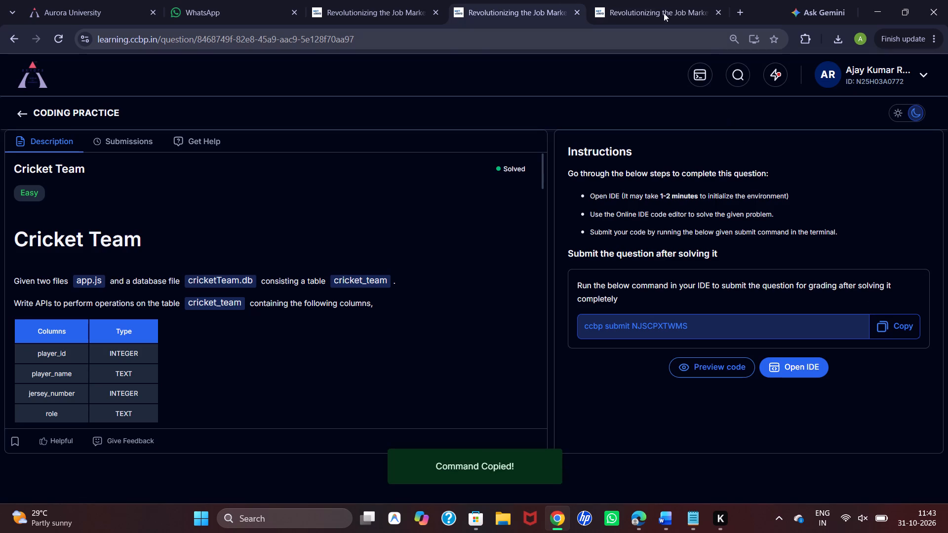
{"action": "left_click", "coordinate": [656, 0]}
{"action": "left_click", "coordinate": [480, 303]}
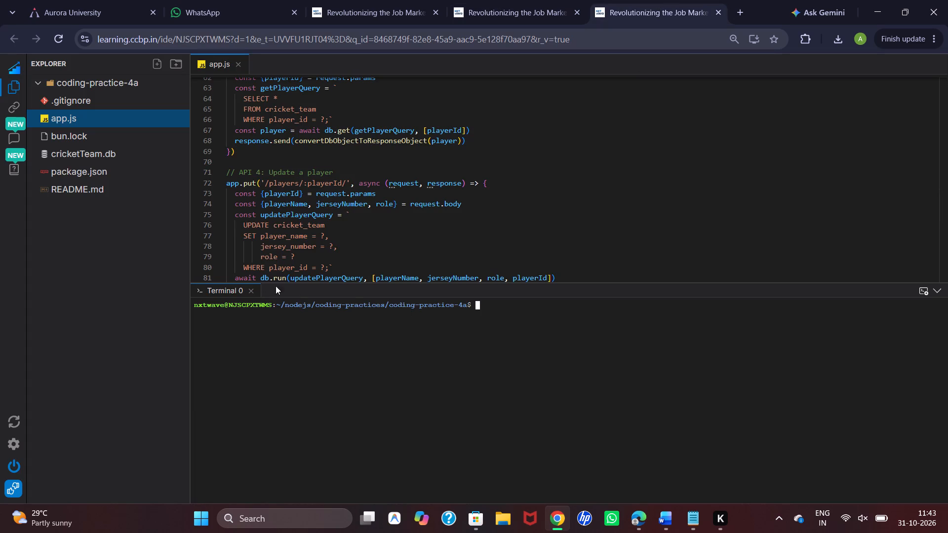
{"action": "left_click", "coordinate": [921, 291]}
{"action": "left_click", "coordinate": [479, 311]}
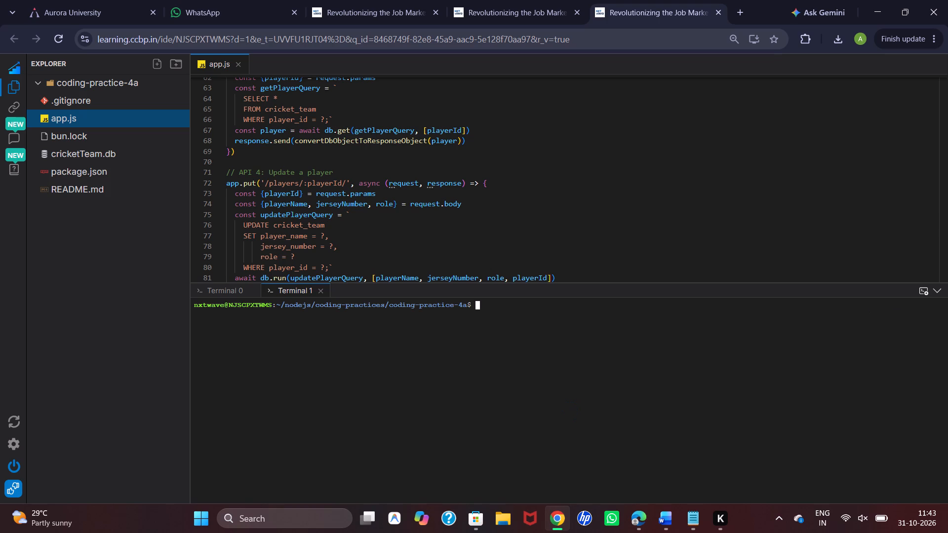
{"action": "key", "text": "ctrl+shift+v"}
{"action": "key", "text": "Return"}
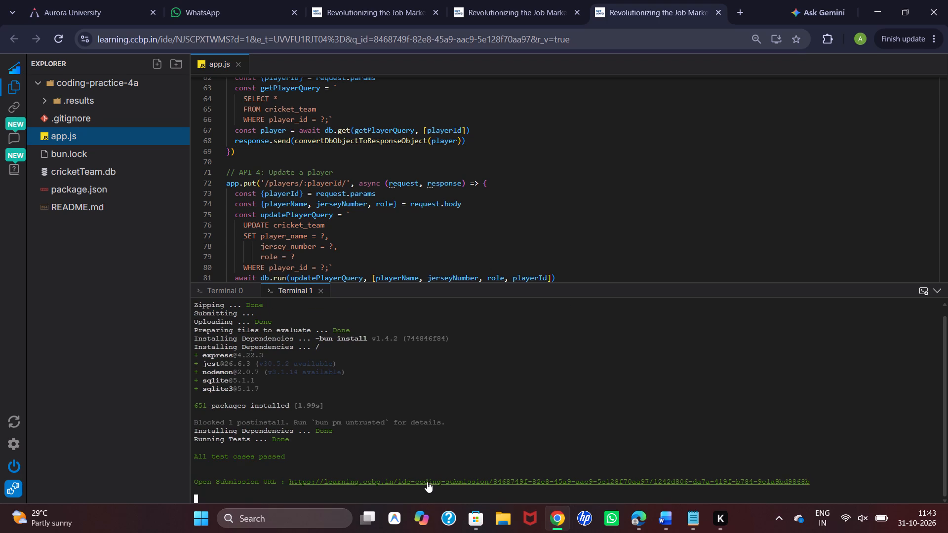
Open the submission URL from the terminal and capture the submission details with all functional test cases at 80% page zoom.
{"action": "left_click", "coordinate": [427, 484]}
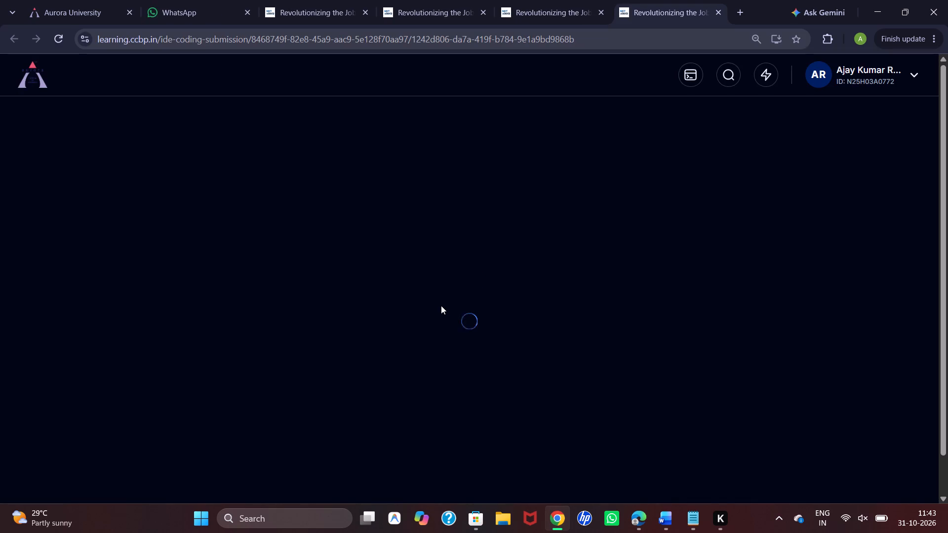
{"action": "scroll", "coordinate": [441, 305], "scroll_direction": "up", "scroll_amount": 2}
{"action": "scroll", "coordinate": [441, 305], "scroll_direction": "down", "scroll_amount": 8}
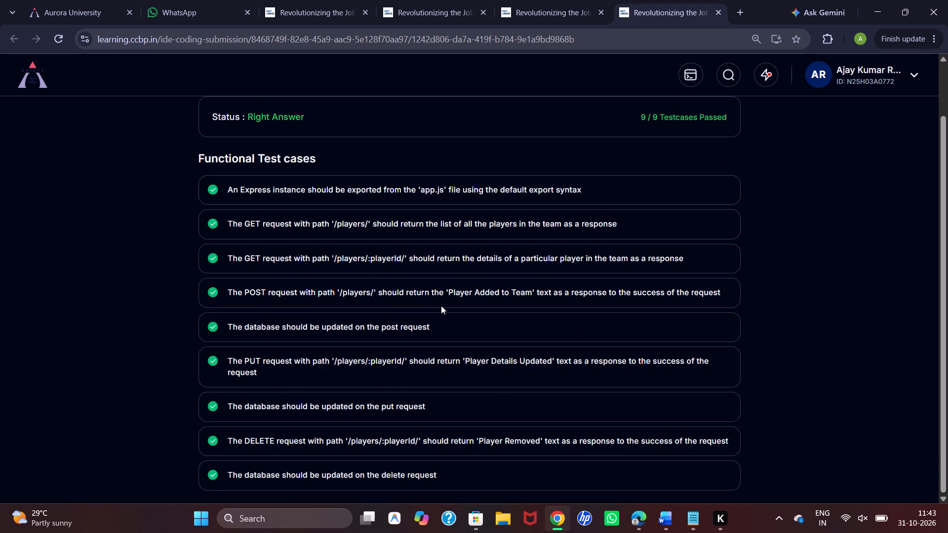
{"action": "key", "text": "ctrl+minus"}
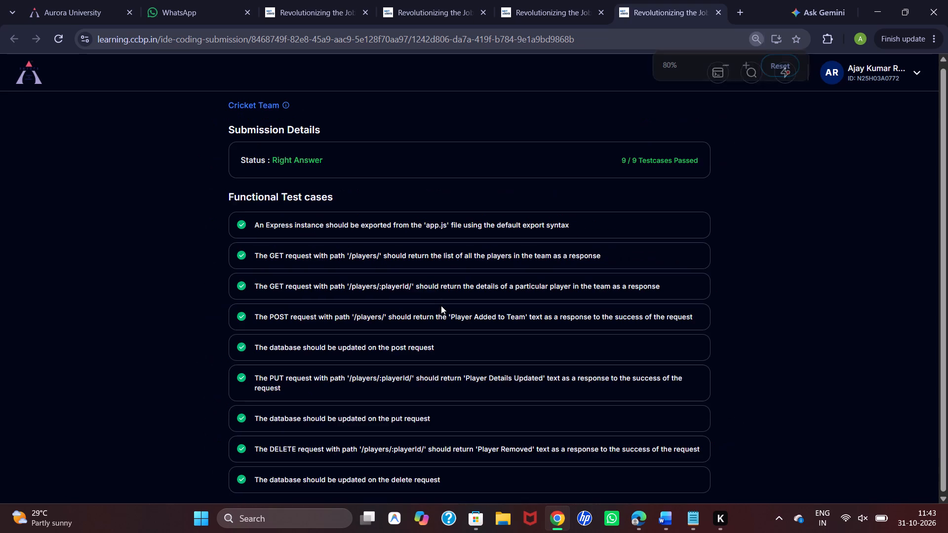
{"action": "scroll", "coordinate": [441, 305], "scroll_direction": "down", "scroll_amount": 2}
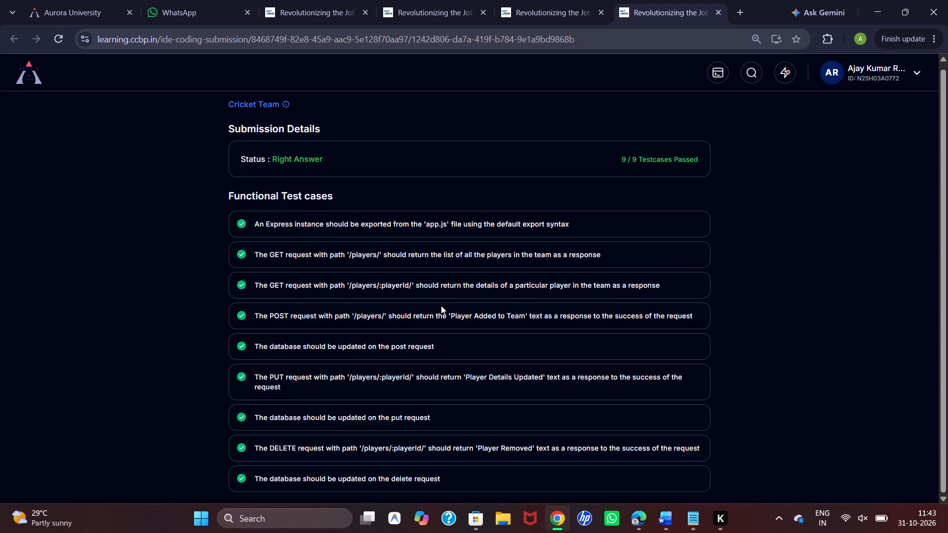
{"action": "key", "text": "super+Print"}
Paste the Cricket Team submission screenshot on a new line below the last code screenshot in Word.
{"action": "key", "text": "alt+Tab"}
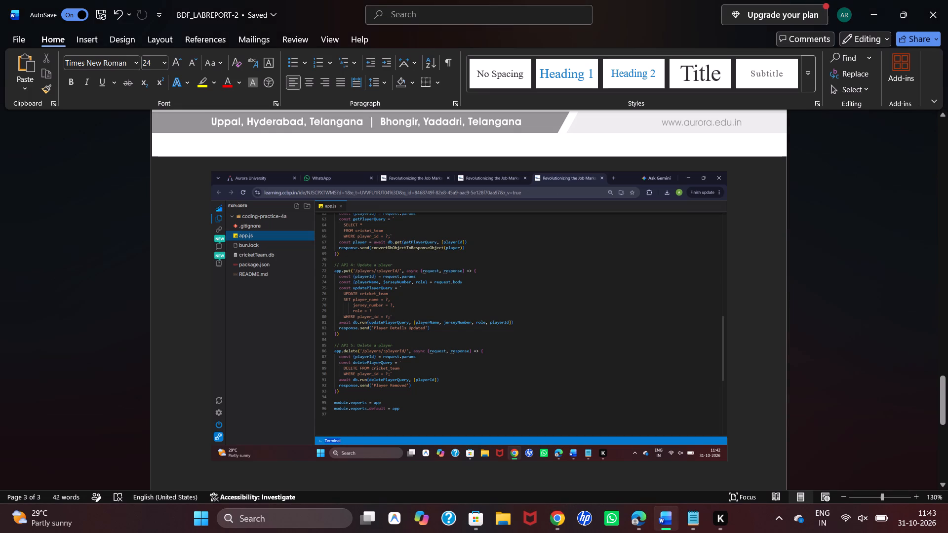
{"action": "key", "text": "Return"}
{"action": "key", "text": "ctrl+v"}
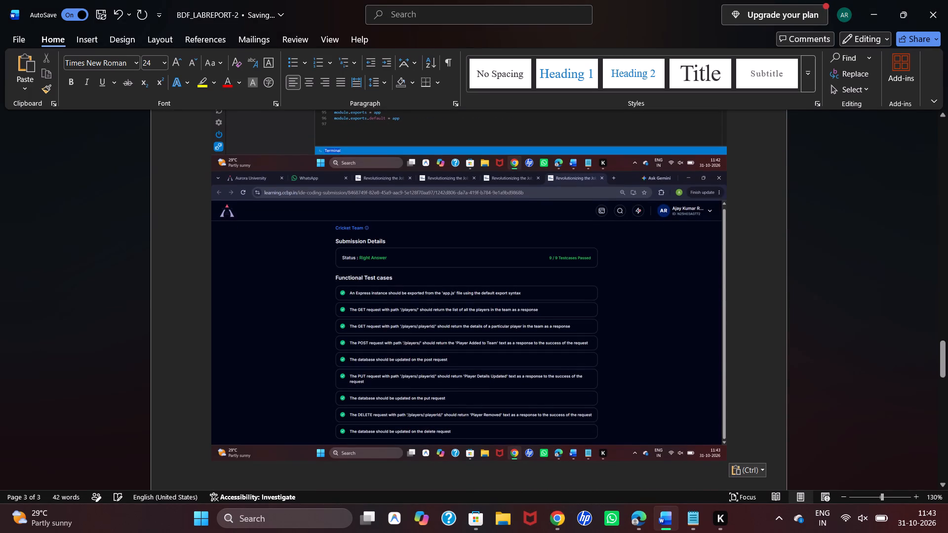
Add the question number "2.)" at the start of a new page, followed by an empty line.
{"action": "key", "text": "Return"}
{"action": "key", "text": "Return"}
{"action": "key", "text": "Return"}
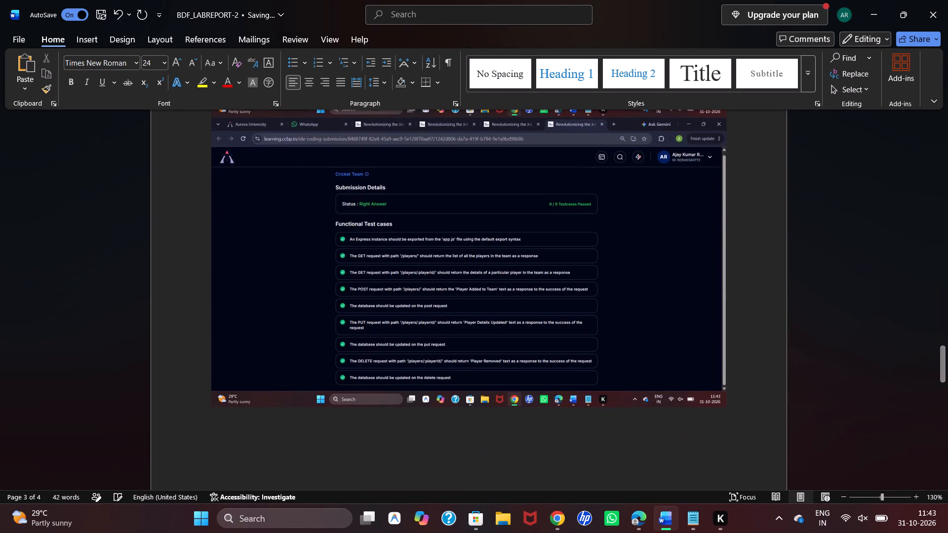
{"action": "type", "text": "2.)"}
{"action": "key", "text": "Return"}
Switch to Chrome and close the Cricket Team IDE and submission pages, returning to the question page.
{"action": "key", "text": "alt+Tab"}
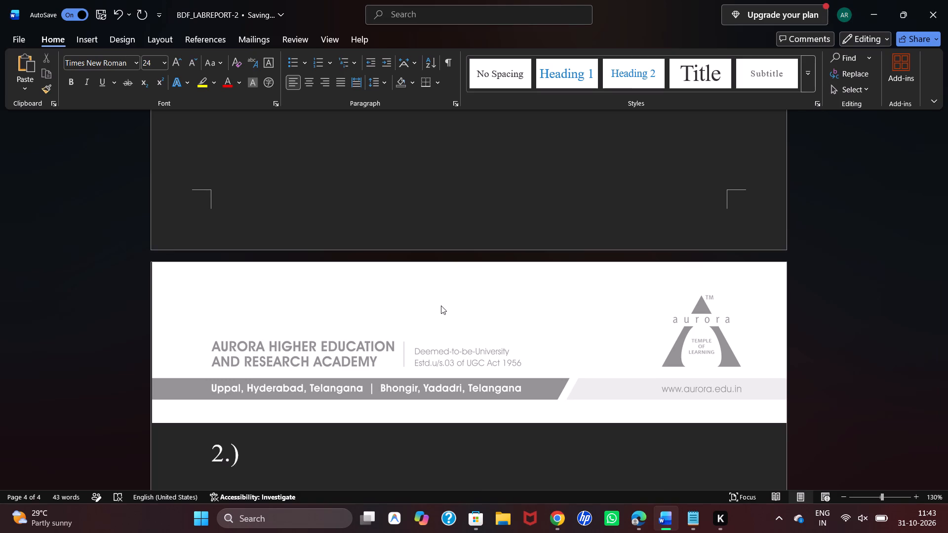
{"action": "left_click", "coordinate": [597, 13]}
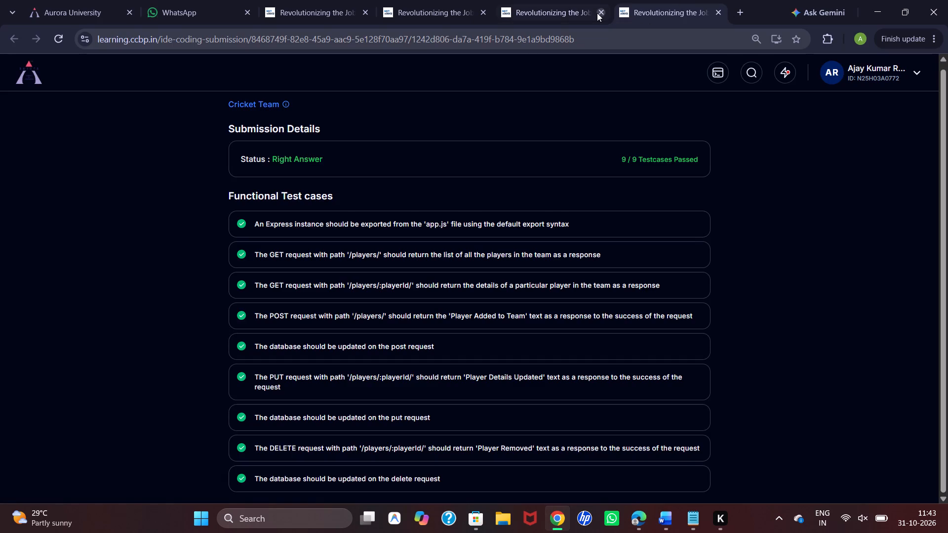
{"action": "left_click", "coordinate": [597, 13]}
{"action": "left_click", "coordinate": [529, 5]}
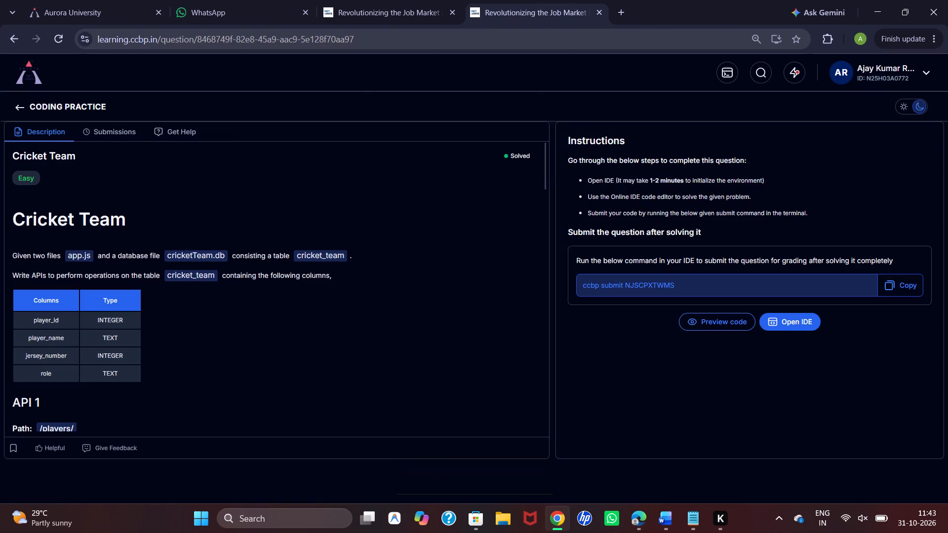
Open the Movies coding practice question from the course page and capture a screenshot of the beginning of its description.
{"action": "left_click", "coordinate": [16, 109]}
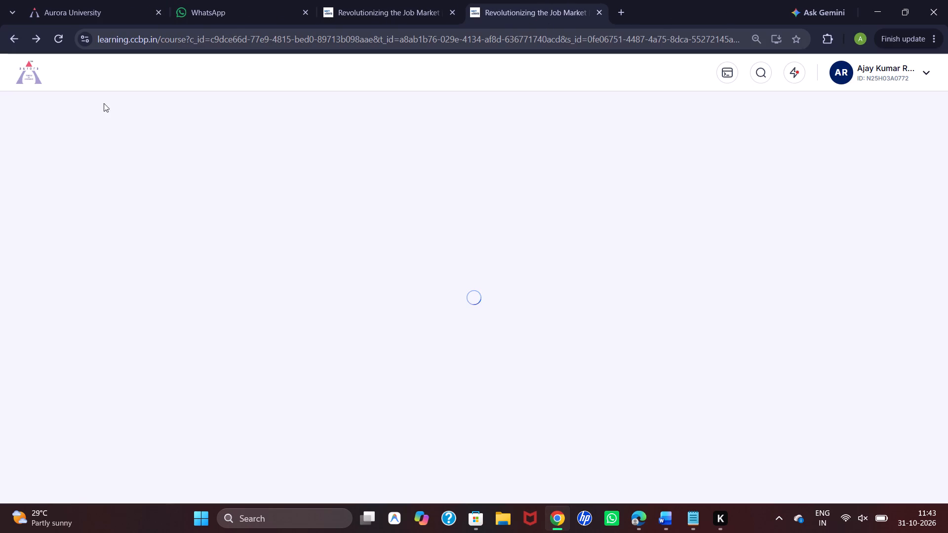
{"action": "left_click", "coordinate": [349, 235]}
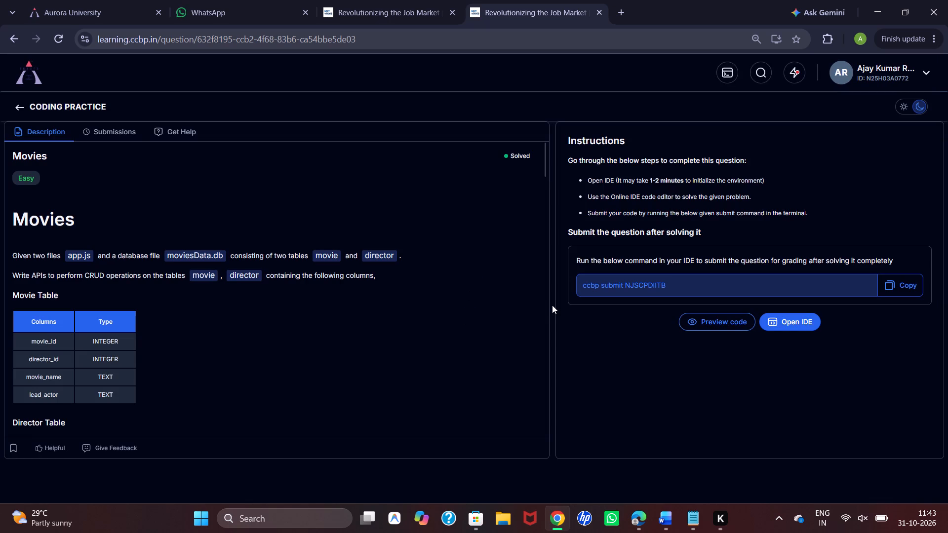
{"action": "scroll", "coordinate": [552, 305], "scroll_direction": "down", "scroll_amount": 5}
{"action": "scroll", "coordinate": [350, 307], "scroll_direction": "down", "scroll_amount": 2}
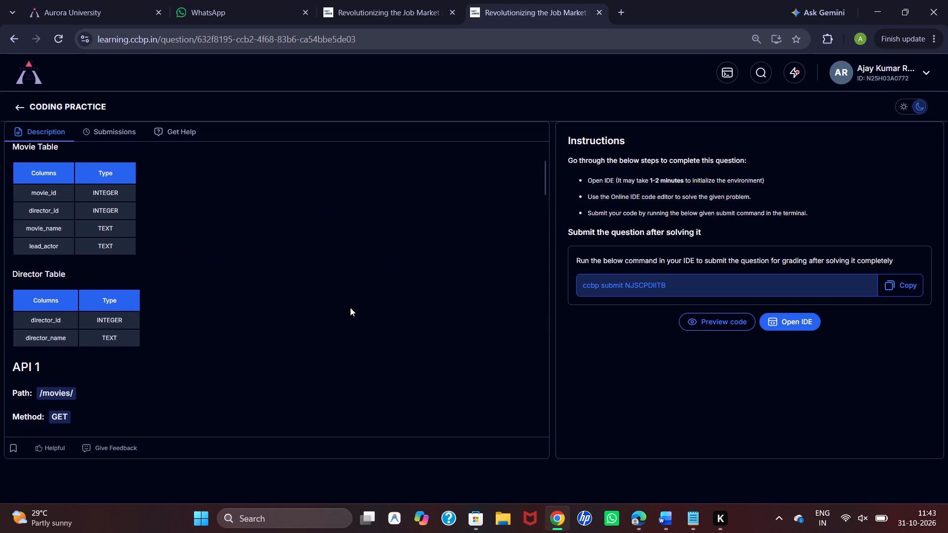
{"action": "scroll", "coordinate": [350, 307], "scroll_direction": "down", "scroll_amount": 2}
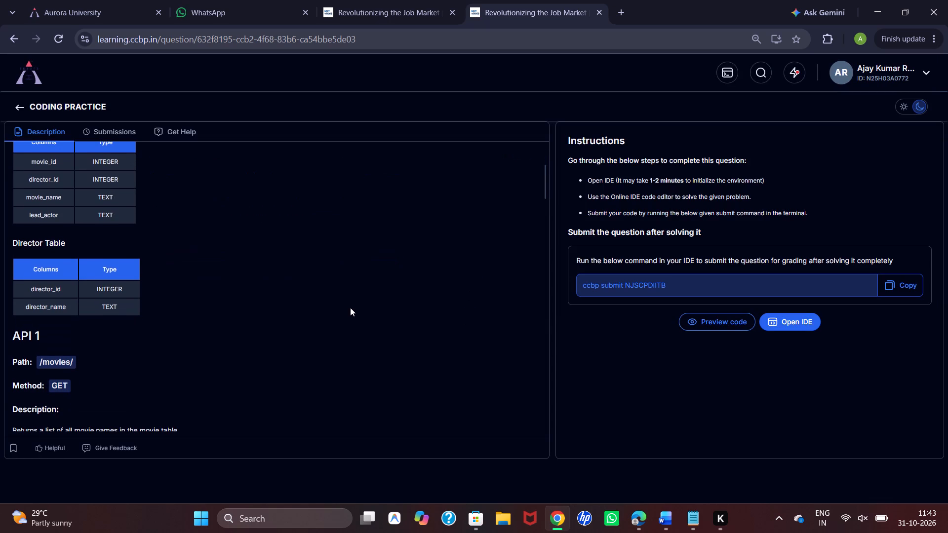
{"action": "scroll", "coordinate": [350, 307], "scroll_direction": "up", "scroll_amount": 4}
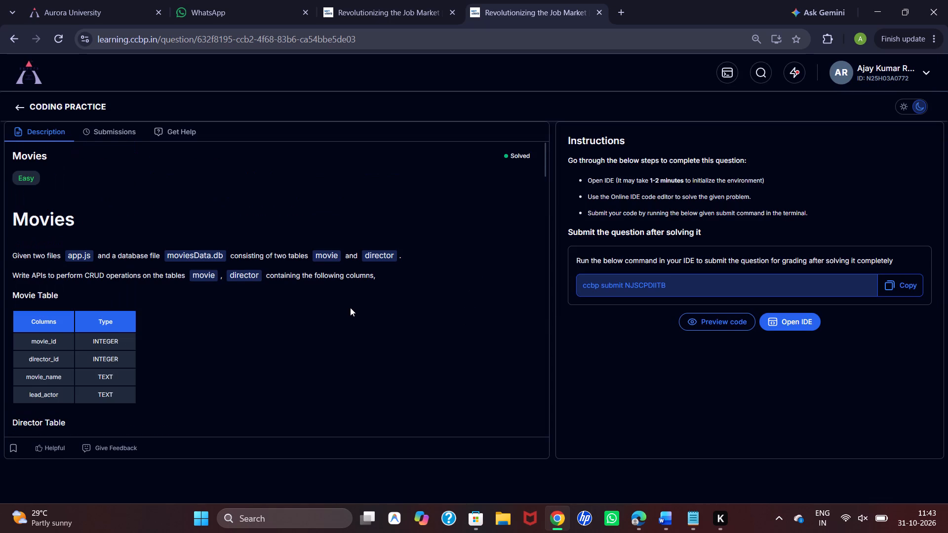
{"action": "key", "text": "super+Print"}
Paste the Movies question screenshot below "2.)" in BDF_LABREPORT-2.
{"action": "key", "text": "alt+Tab"}
{"action": "key", "text": "ctrl+v"}
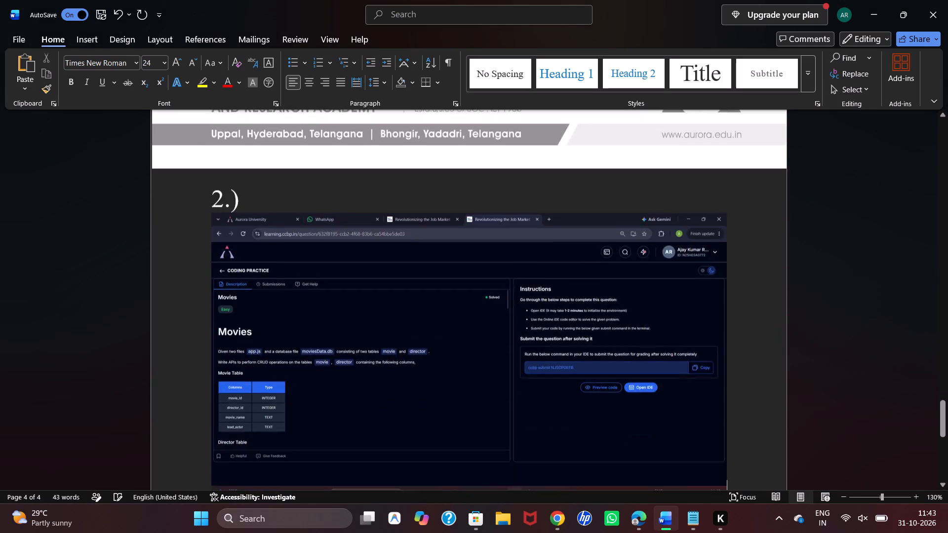
Switch to Chrome, copy the Movies submit command and open the question's IDE, closing the session active in another window.
{"action": "key", "text": "alt+Tab"}
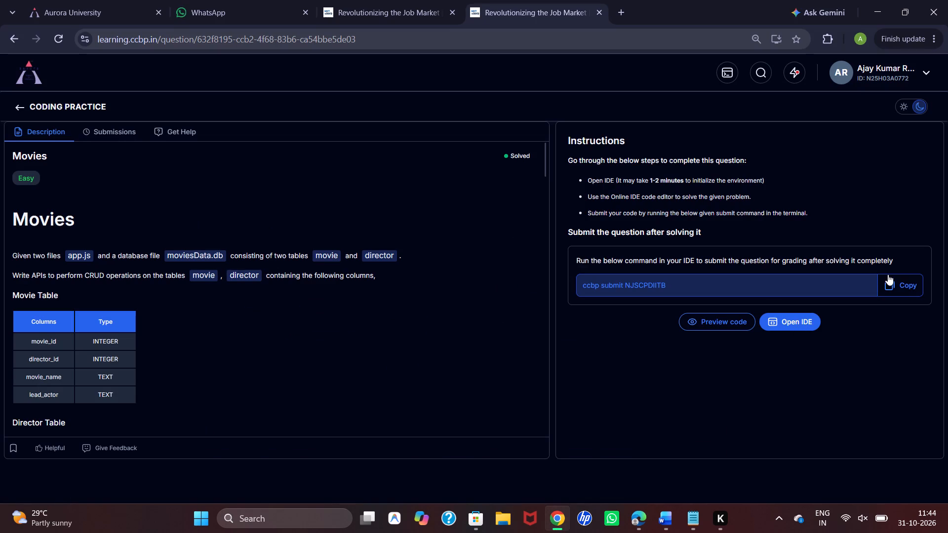
{"action": "left_click", "coordinate": [896, 284]}
{"action": "left_click", "coordinate": [811, 320]}
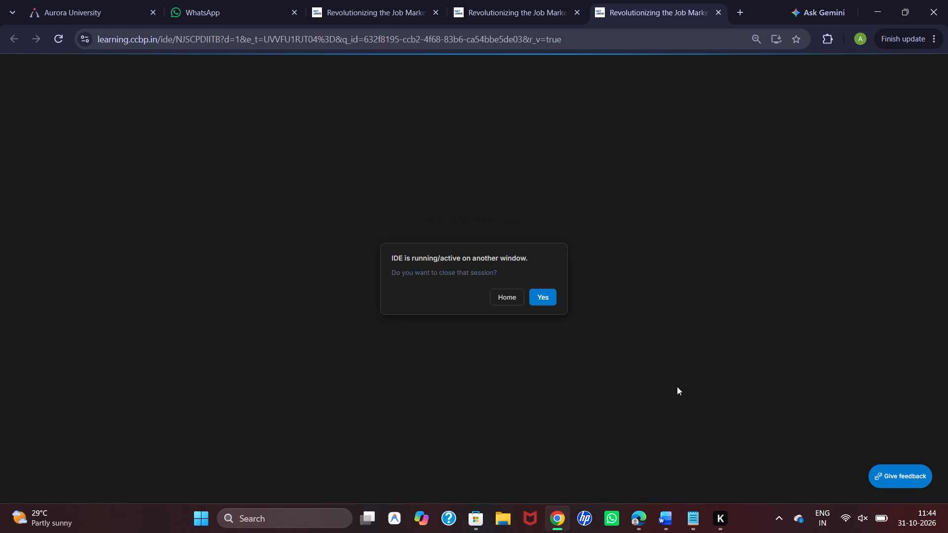
{"action": "left_click", "coordinate": [547, 300]}
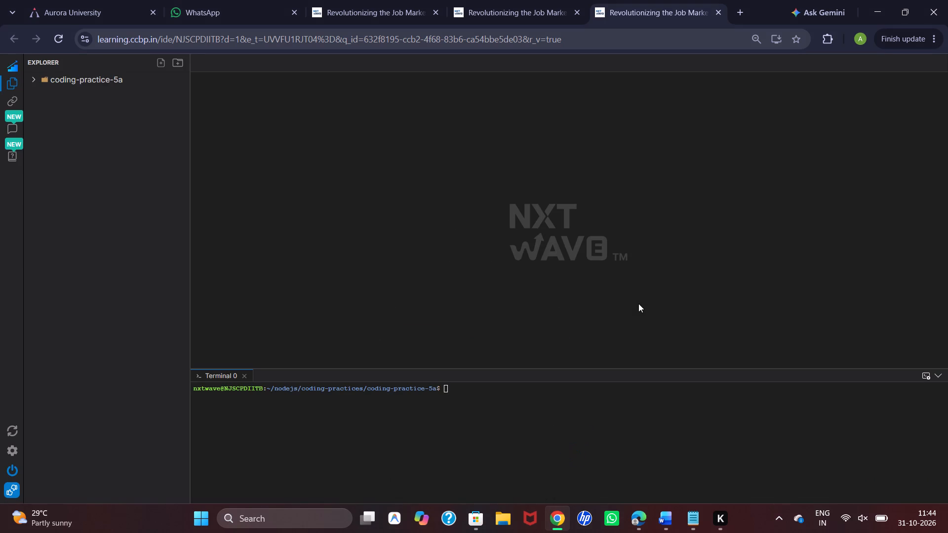
Open app.js from the coding-practice-5a folder and collapse the terminal to give the code the full height.
{"action": "left_click", "coordinate": [101, 80]}
{"action": "left_click", "coordinate": [100, 112]}
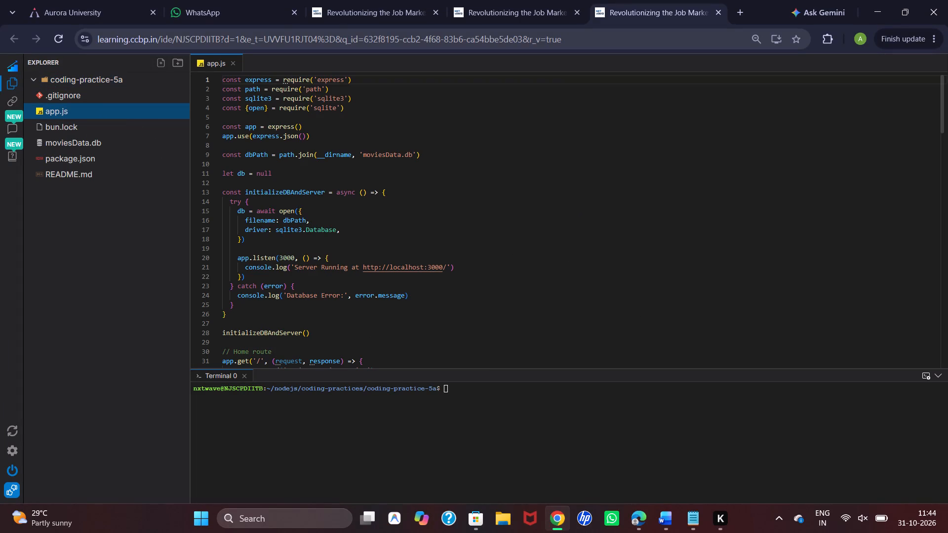
{"action": "left_click_drag", "start_coordinate": [504, 368], "coordinate": [515, 443]}
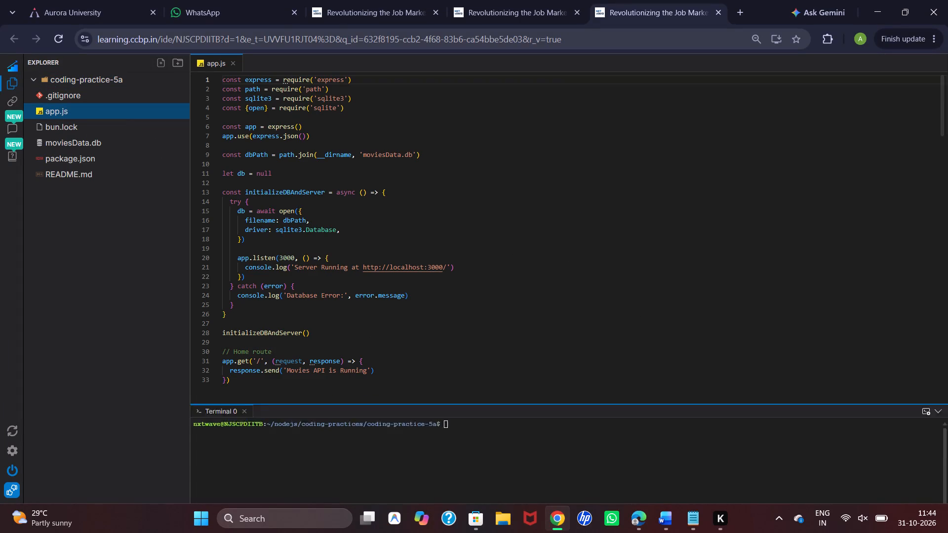
{"action": "left_click_drag", "start_coordinate": [515, 443], "coordinate": [527, 521]}
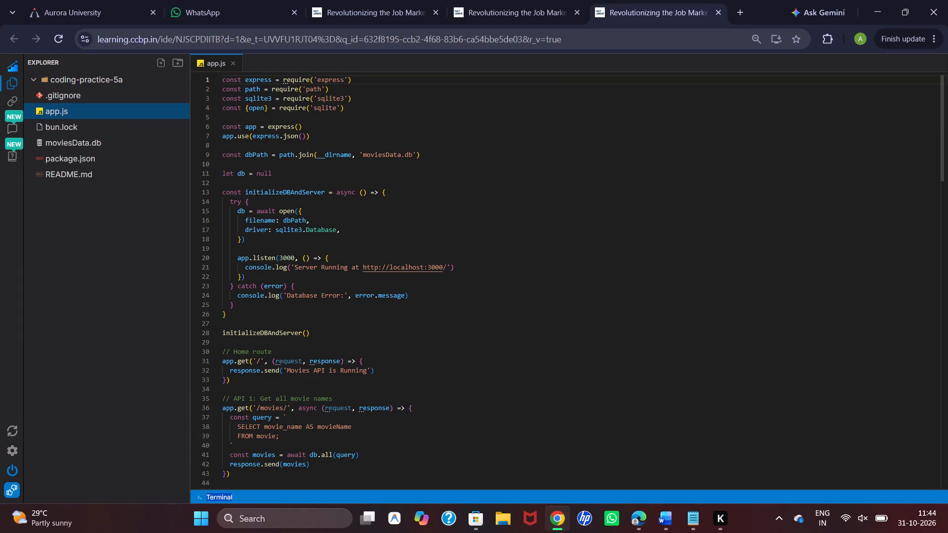
Capture the beginning of the Movies app.js code and paste it on a new line below the question screenshot in BDF_LABREPORT-2.
{"action": "key", "text": "super+Print"}
{"action": "key", "text": "alt+Tab"}
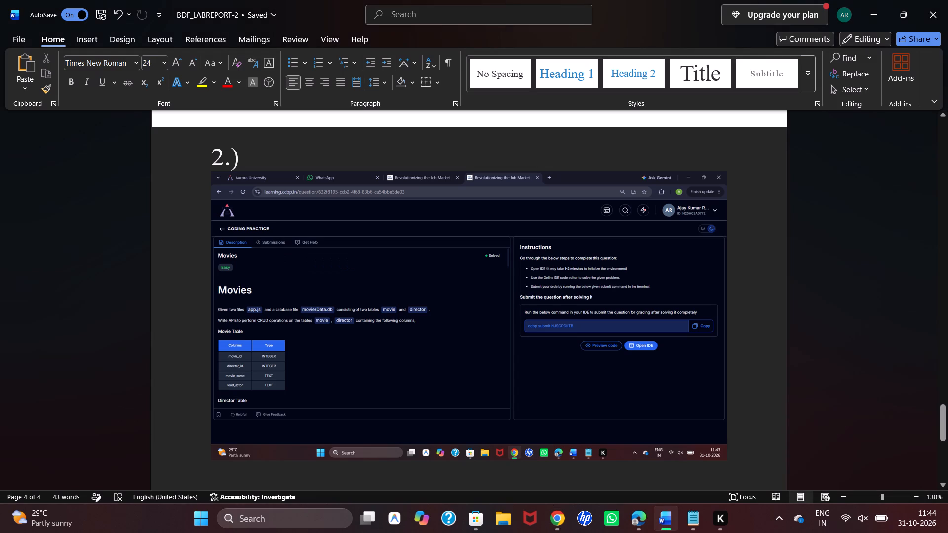
{"action": "key", "text": "Return"}
{"action": "key", "text": "ctrl+v"}
Capture the app.js section from API 2 to API 4 in Chrome and paste it below the previous code screenshot in Word.
{"action": "key", "text": "alt+Tab"}
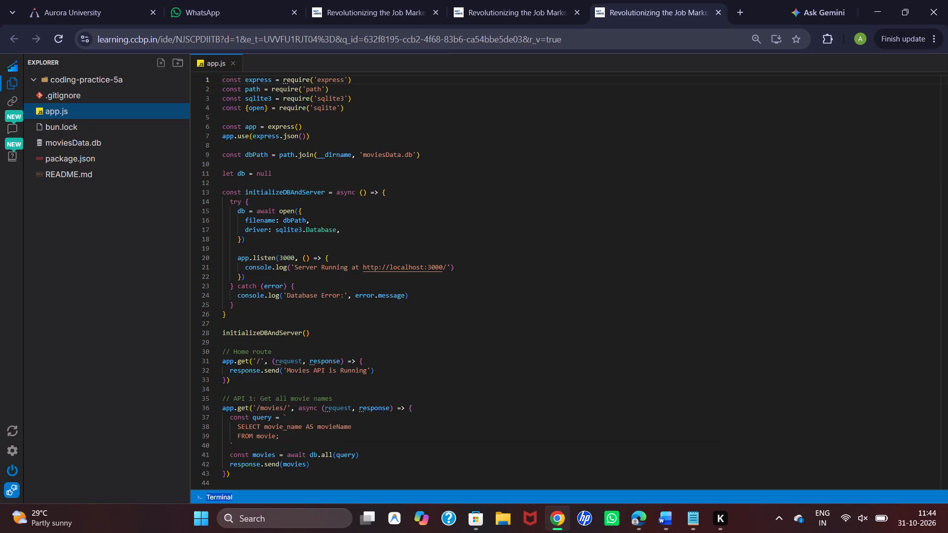
{"action": "scroll", "coordinate": [507, 333], "scroll_direction": "down", "scroll_amount": 9}
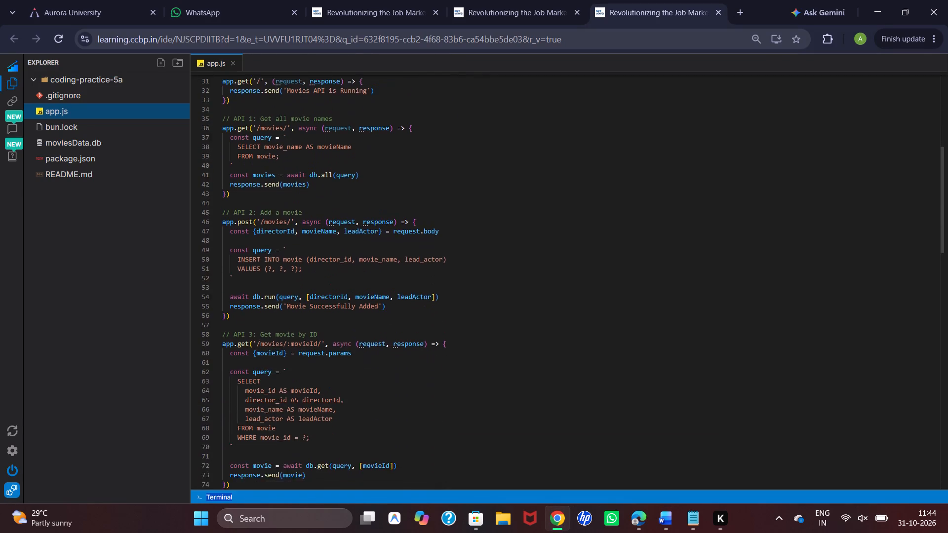
{"action": "scroll", "coordinate": [507, 333], "scroll_direction": "down", "scroll_amount": 2}
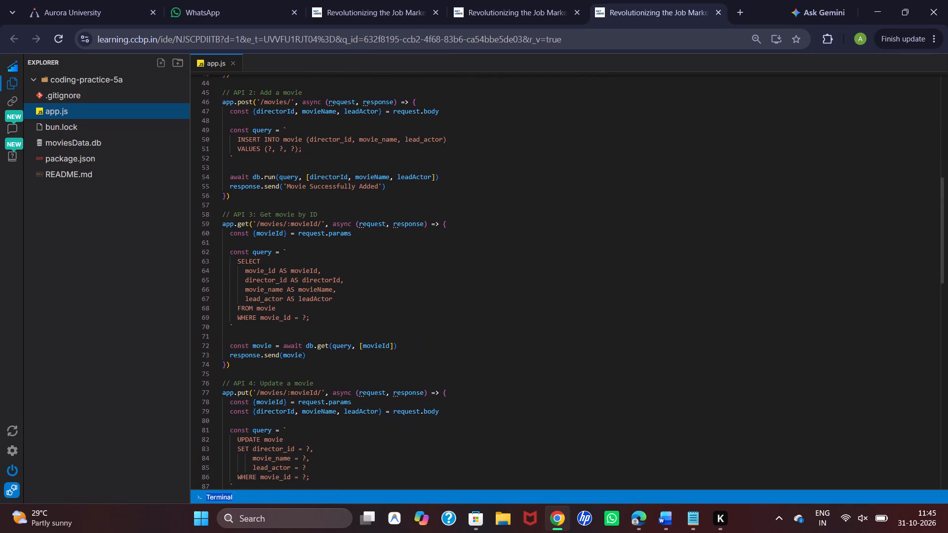
{"action": "key", "text": "super+Print"}
{"action": "key", "text": "alt+Tab"}
{"action": "key", "text": "ctrl+v"}
Capture the remaining app.js code, from API 5 to module.exports, and paste it after the previous screenshot in Word.
{"action": "key", "text": "alt+Tab"}
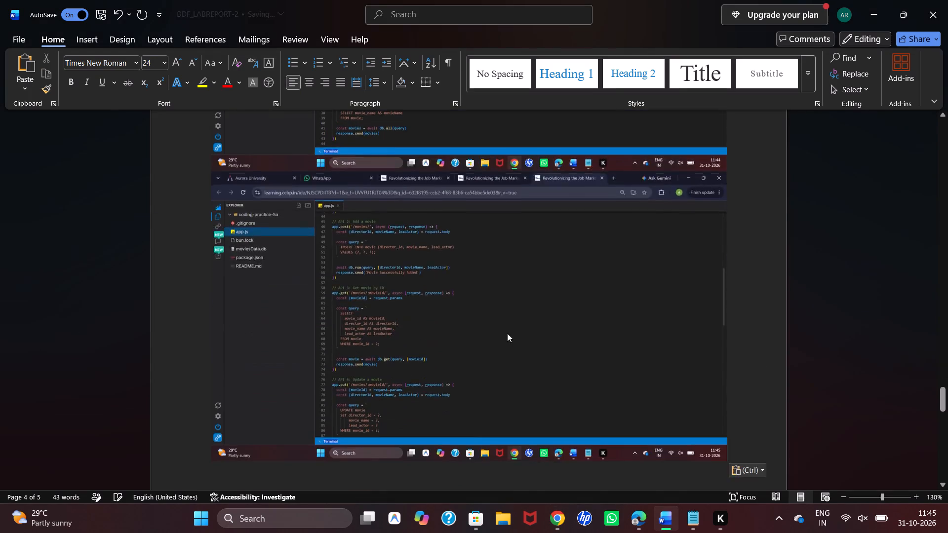
{"action": "scroll", "coordinate": [507, 333], "scroll_direction": "down", "scroll_amount": 8}
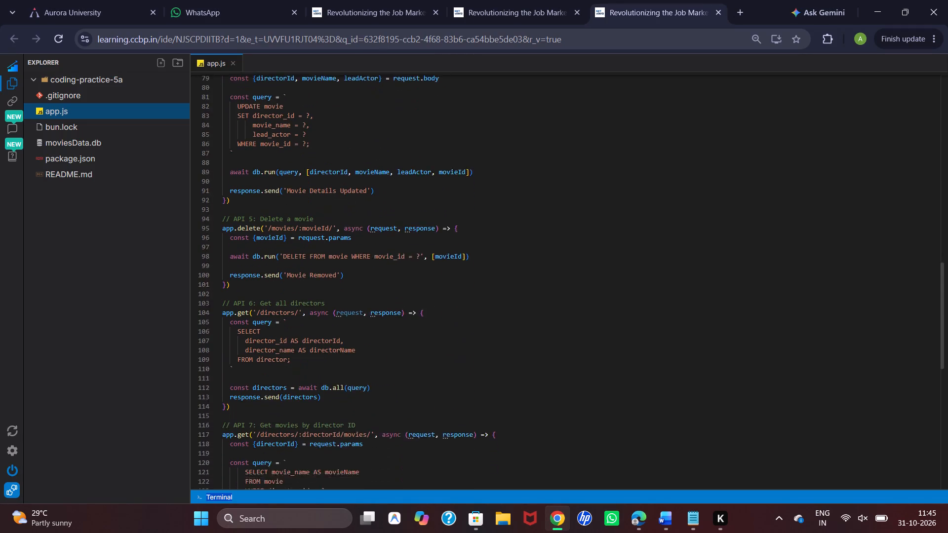
{"action": "scroll", "coordinate": [507, 333], "scroll_direction": "down", "scroll_amount": 2}
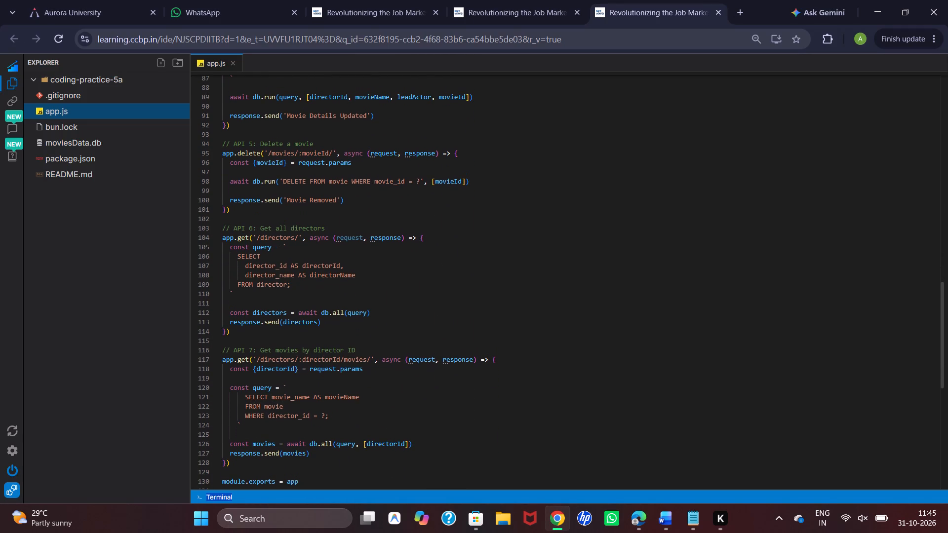
{"action": "key", "text": "super+Print"}
{"action": "key", "text": "alt+Tab"}
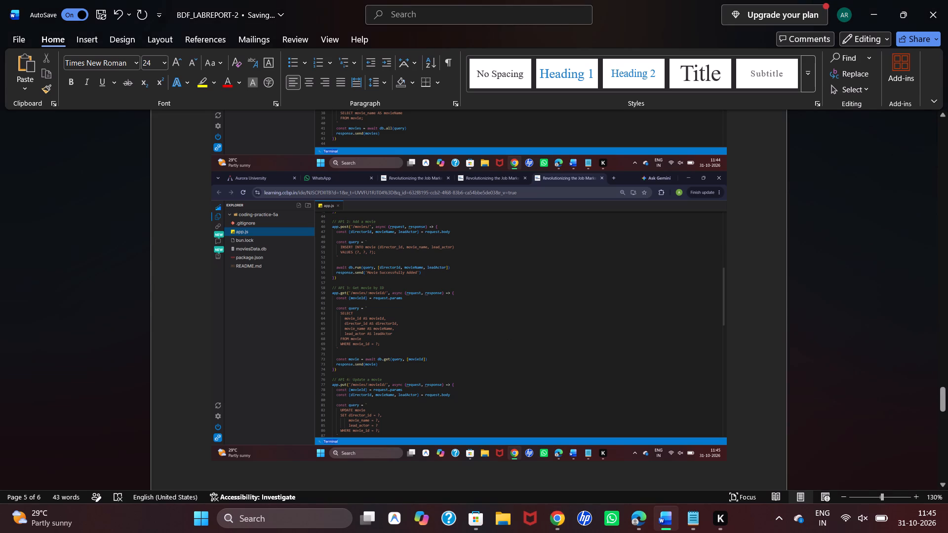
{"action": "key", "text": "ctrl+v"}
Return to the Movies IDE in Chrome and expand the terminal area below the end of the app.js code.
{"action": "key", "text": "alt+Tab"}
{"action": "scroll", "coordinate": [507, 333], "scroll_direction": "down", "scroll_amount": 6}
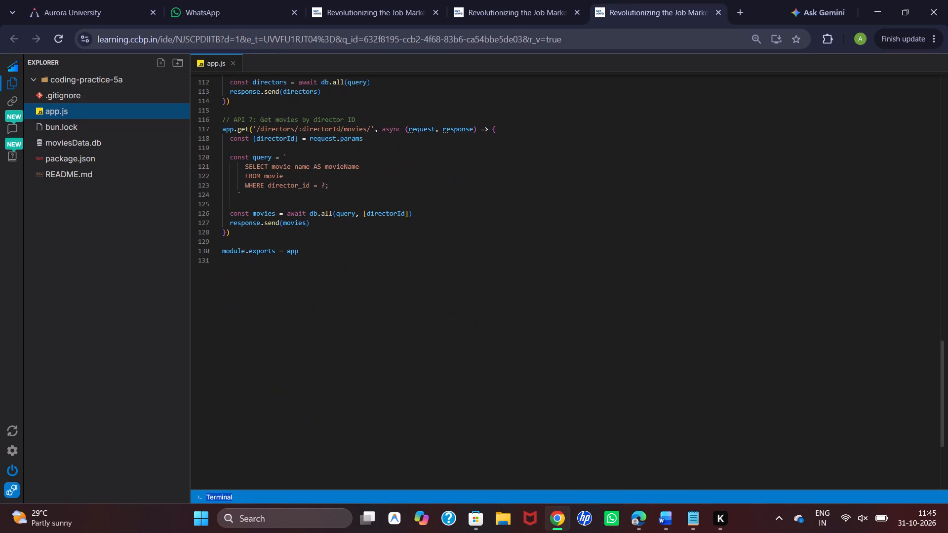
{"action": "scroll", "coordinate": [507, 333], "scroll_direction": "up", "scroll_amount": 1}
{"action": "key", "text": "alt+Tab"}
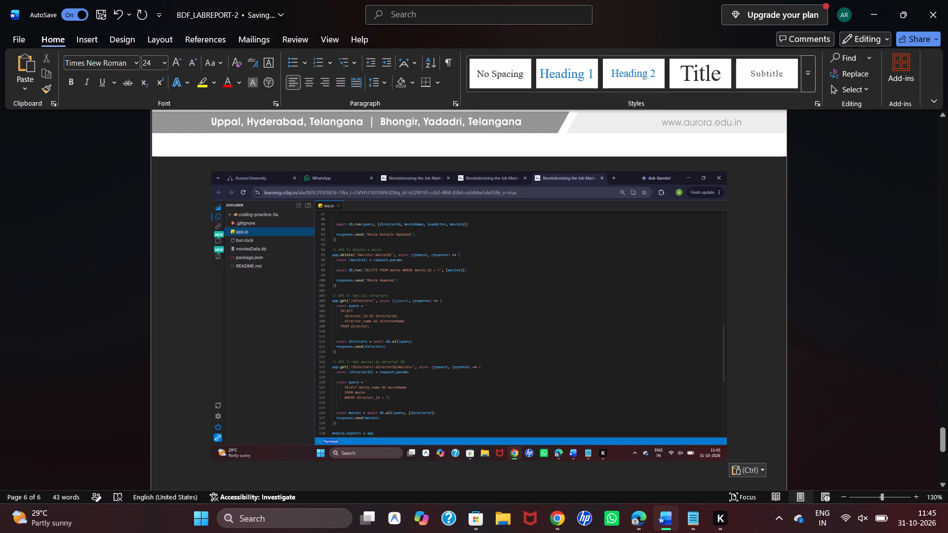
{"action": "key", "text": "alt+Tab"}
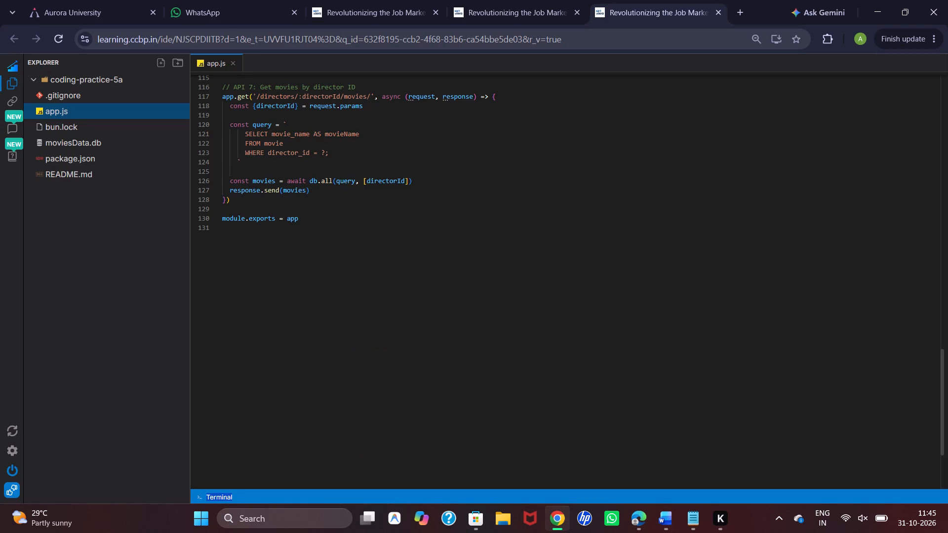
{"action": "left_click_drag", "start_coordinate": [501, 490], "coordinate": [509, 267]}
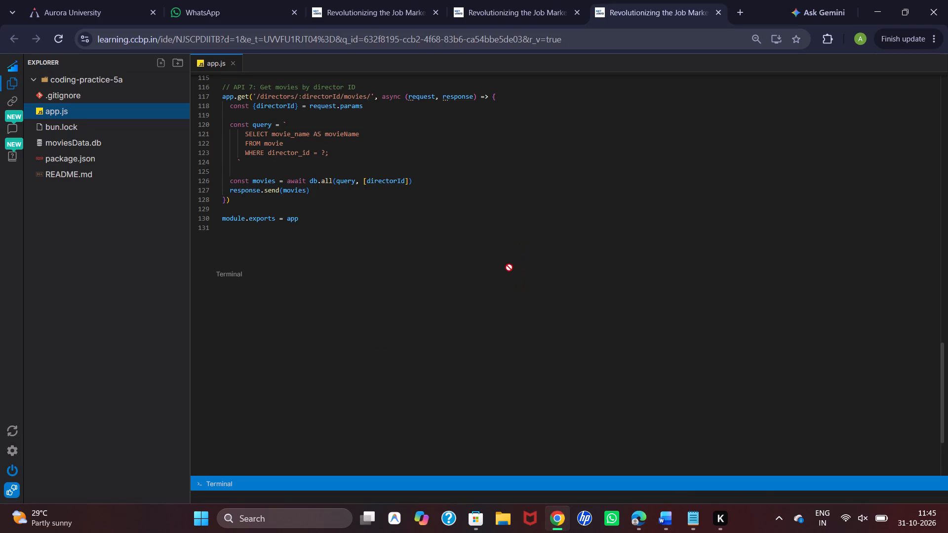
{"action": "left_click_drag", "start_coordinate": [509, 267], "coordinate": [506, 275]}
{"action": "left_click", "coordinate": [461, 309]}
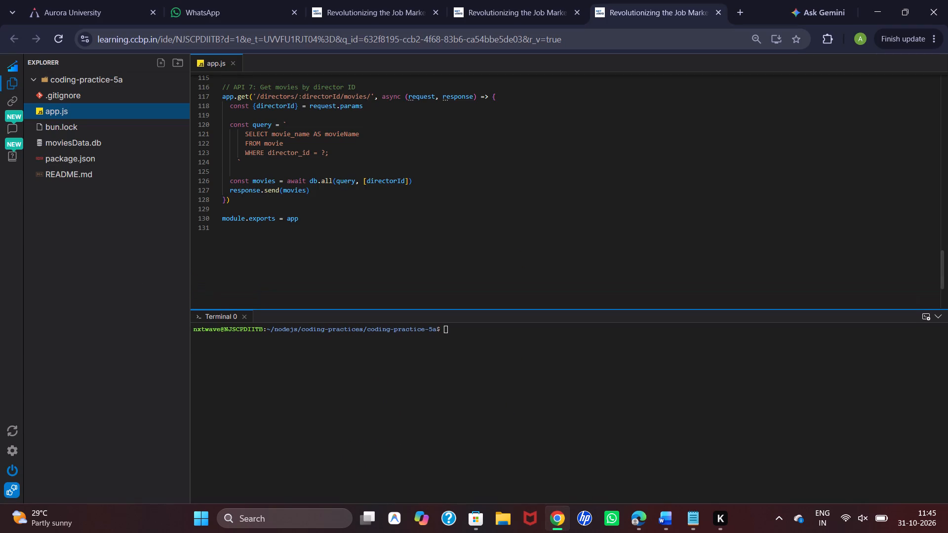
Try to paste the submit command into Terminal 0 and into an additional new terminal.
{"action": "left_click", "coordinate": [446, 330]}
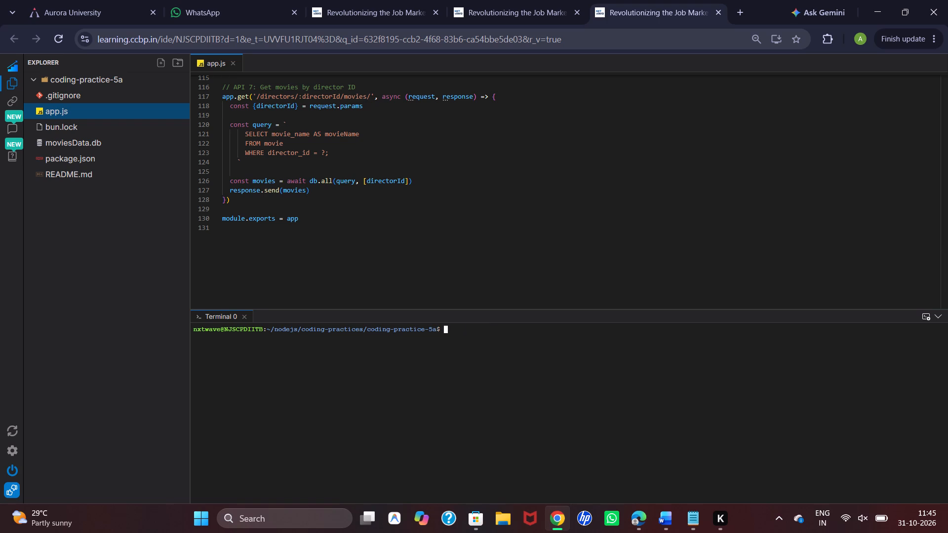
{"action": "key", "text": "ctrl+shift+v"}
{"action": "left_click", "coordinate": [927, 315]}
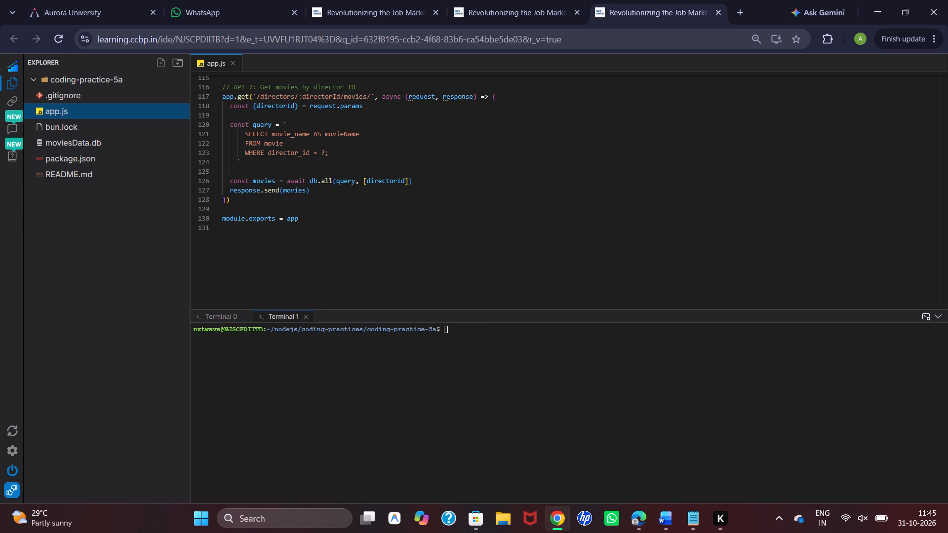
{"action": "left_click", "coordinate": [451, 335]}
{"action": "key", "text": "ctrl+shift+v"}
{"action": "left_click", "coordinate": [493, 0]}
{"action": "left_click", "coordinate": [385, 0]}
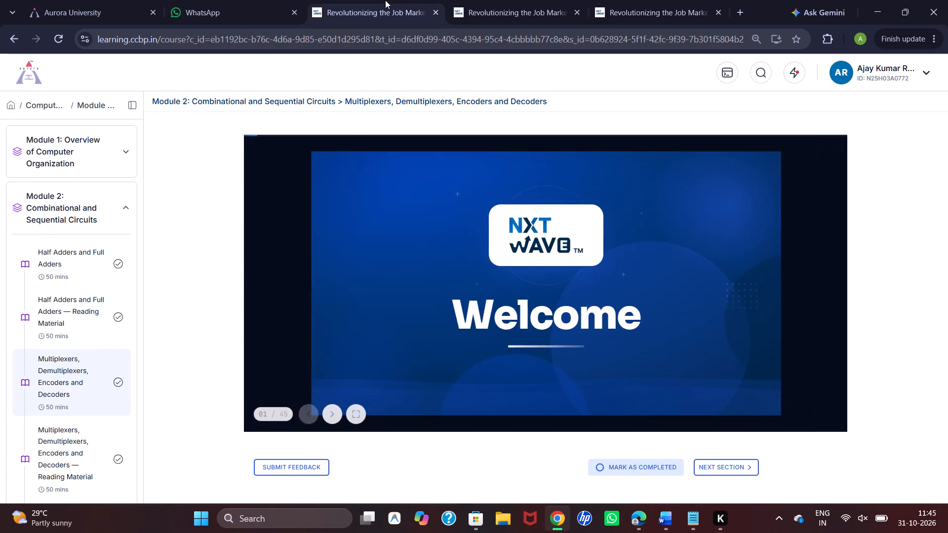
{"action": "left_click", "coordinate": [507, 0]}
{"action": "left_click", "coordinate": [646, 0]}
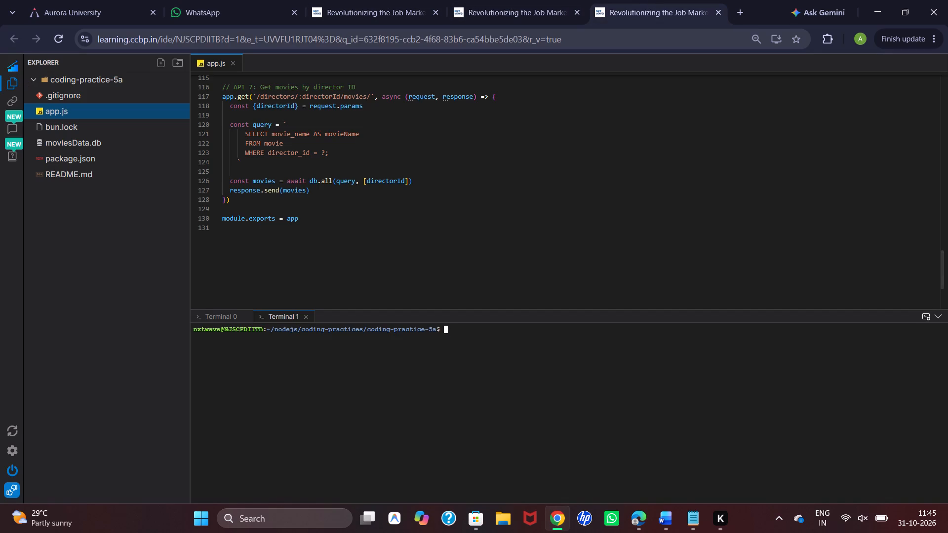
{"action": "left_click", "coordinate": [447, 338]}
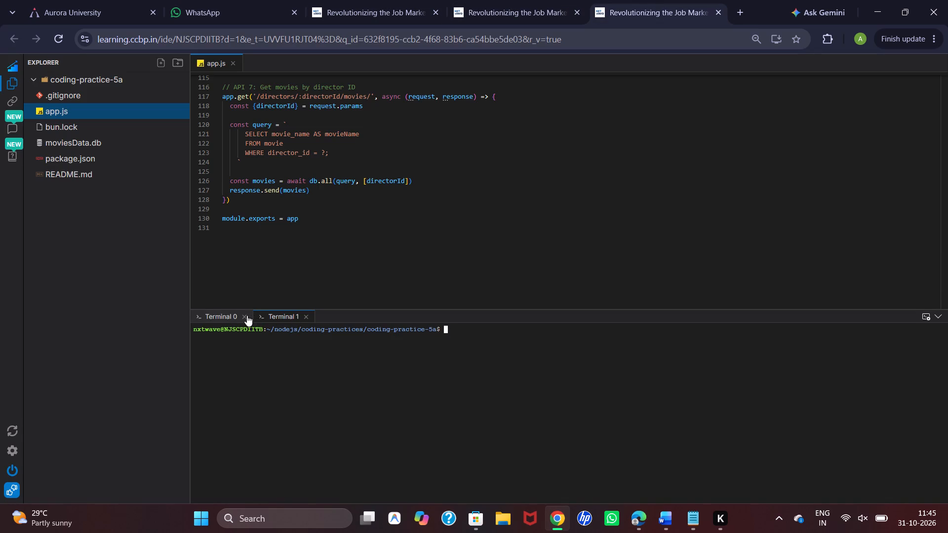
Replace both open terminals with a fresh one and try to paste the submit command into it.
{"action": "left_click", "coordinate": [243, 316]}
{"action": "left_click", "coordinate": [243, 317]}
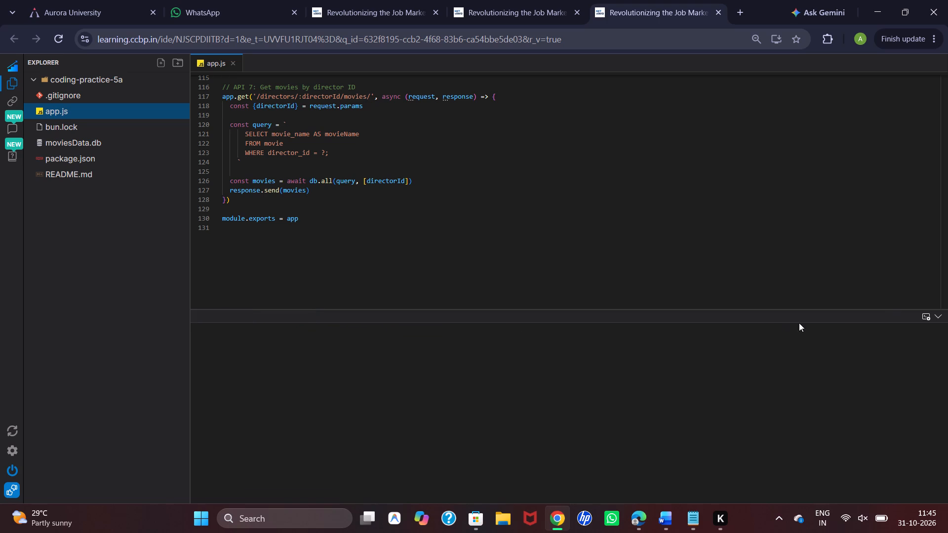
{"action": "left_click", "coordinate": [927, 320]}
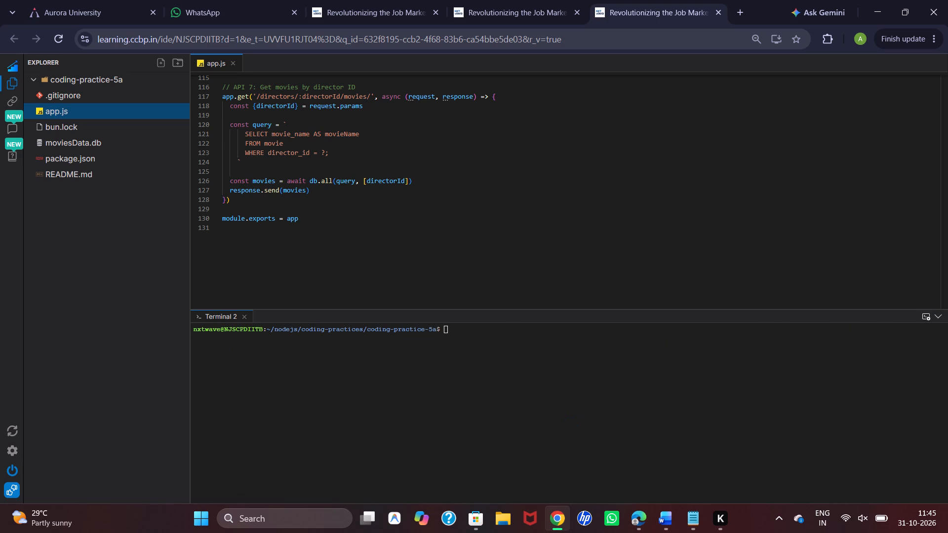
{"action": "left_click", "coordinate": [448, 336]}
{"action": "key", "text": "ctrl+shift+v"}
{"action": "scroll", "coordinate": [448, 336], "scroll_direction": "down", "scroll_amount": 2}
Copy the ccbp submit command again from the Movies question page and paste it at the IDE's terminal prompt.
{"action": "left_click", "coordinate": [535, 0]}
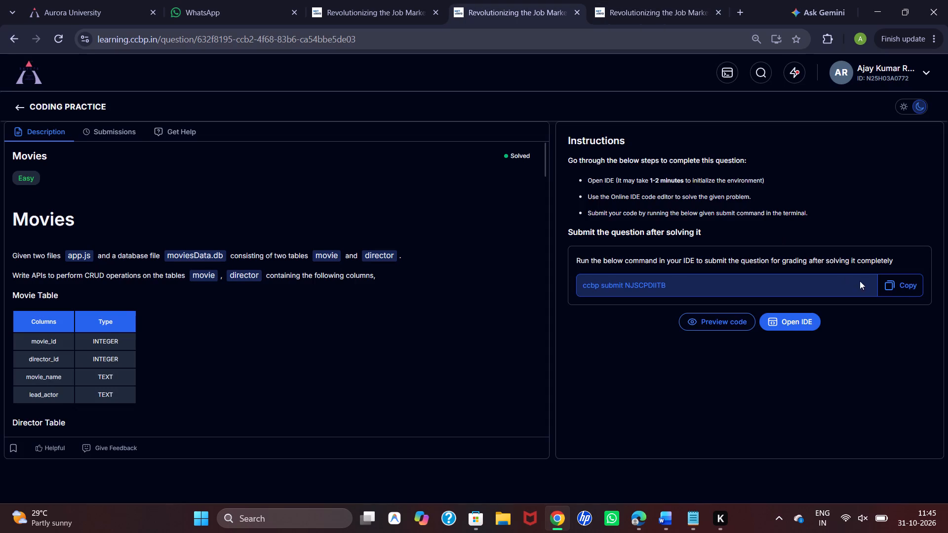
{"action": "double_click", "coordinate": [898, 287]}
{"action": "left_click", "coordinate": [641, 0]}
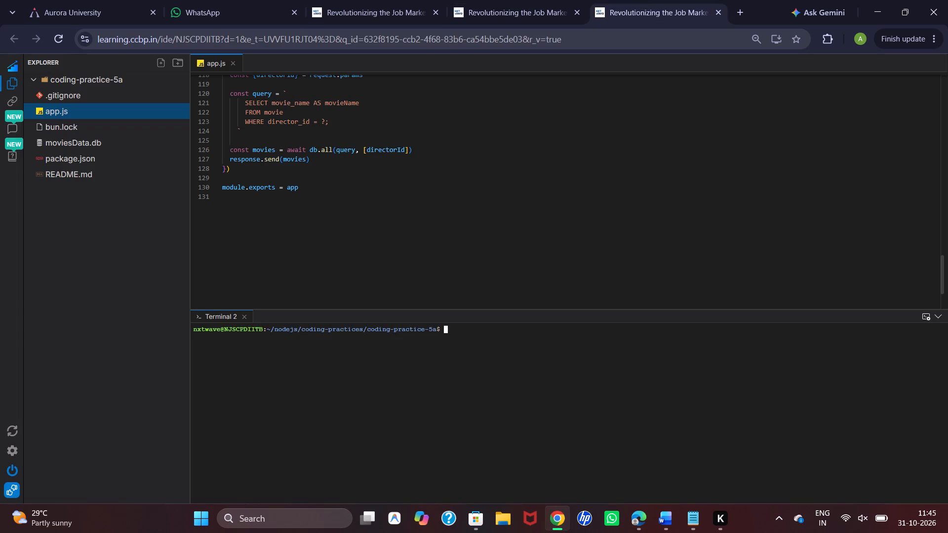
{"action": "left_click", "coordinate": [451, 334]}
{"action": "key", "text": "ctrl+shift+v"}
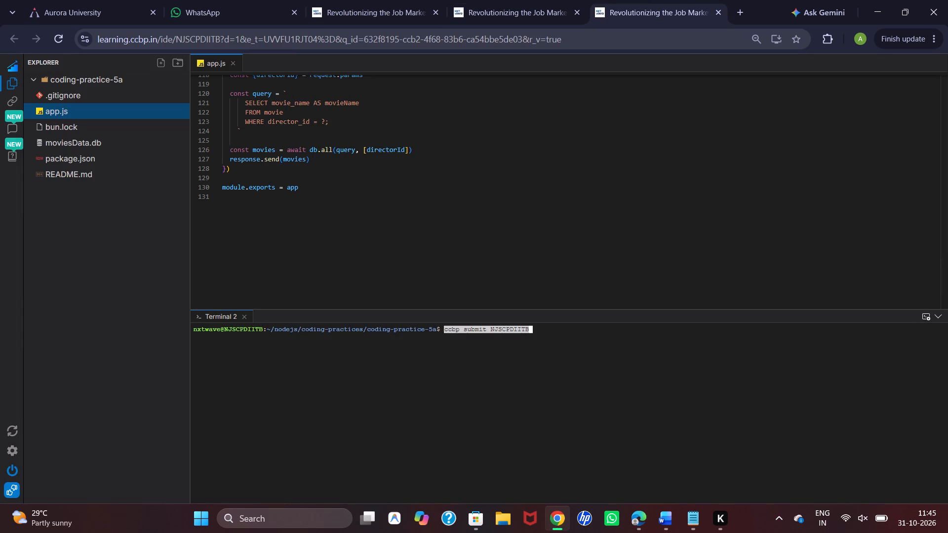
Open an additional terminal and return to the one holding the pasted submit command.
{"action": "left_click", "coordinate": [928, 319]}
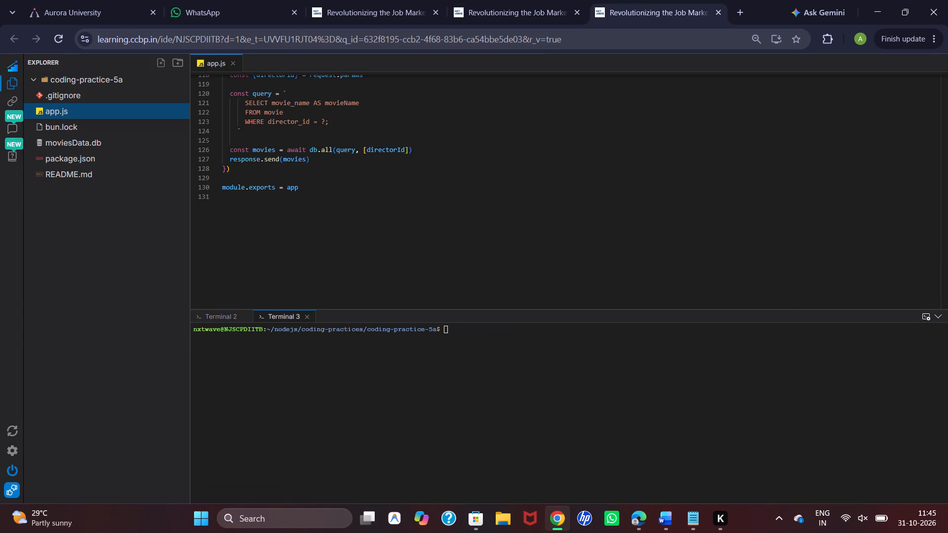
{"action": "left_click", "coordinate": [227, 318]}
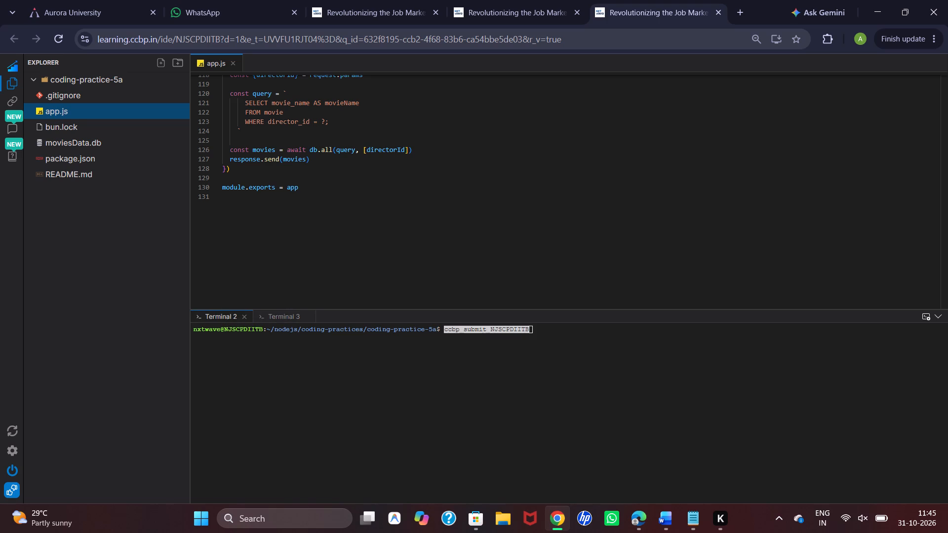
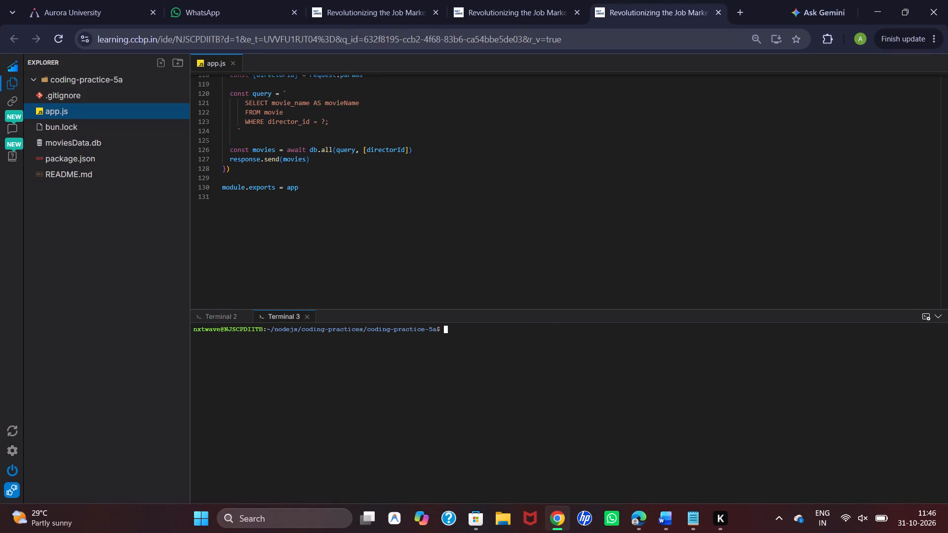
Run the ccbp submit command for Movies in Terminal 3 and open the resulting submission URL.
{"action": "key", "text": "ctrl+shift+v"}
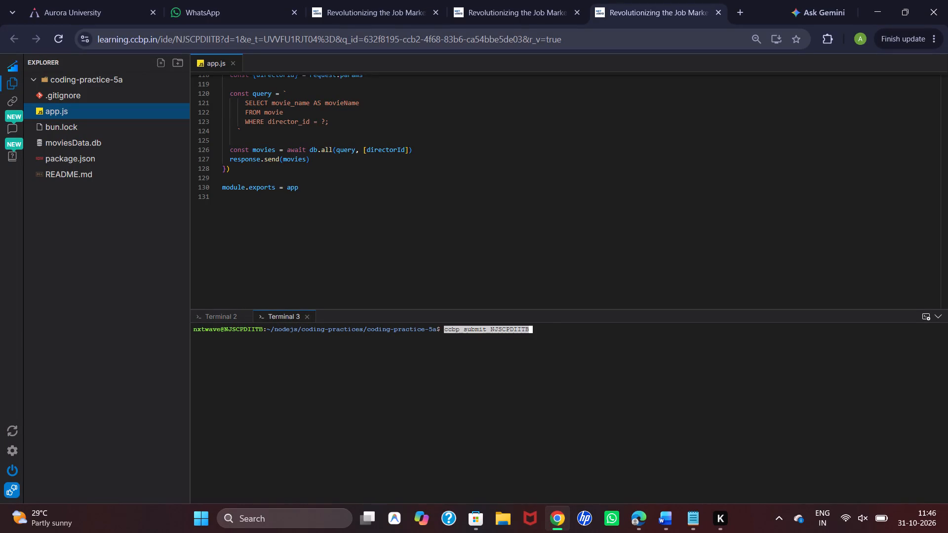
{"action": "key", "text": "Return"}
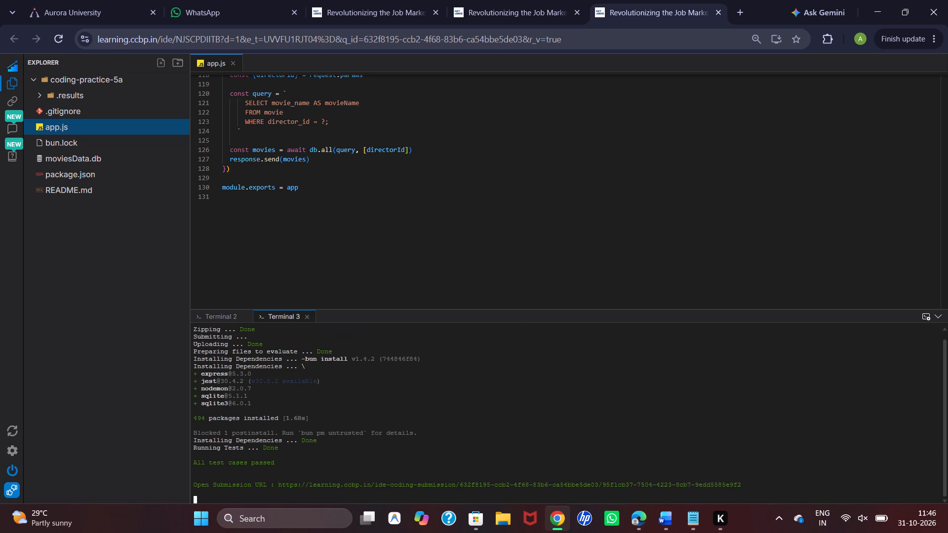
{"action": "left_click", "coordinate": [472, 484]}
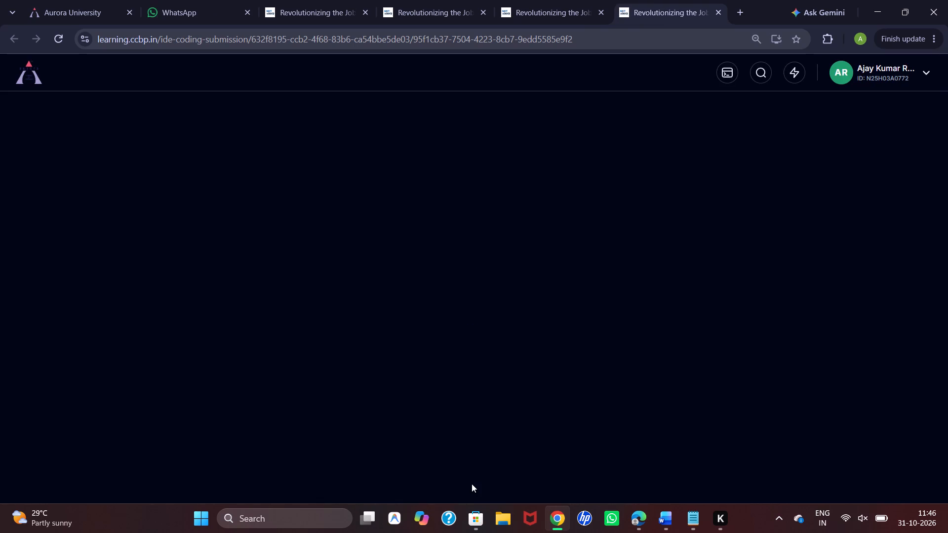
Capture the Movies submission details page with its functional test cases and paste it on a new line after the app.js screenshots in Word.
{"action": "scroll", "coordinate": [446, 264], "scroll_direction": "down", "scroll_amount": 1}
{"action": "scroll", "coordinate": [446, 264], "scroll_direction": "up", "scroll_amount": 1}
{"action": "scroll", "coordinate": [446, 264], "scroll_direction": "down", "scroll_amount": 3}
{"action": "scroll", "coordinate": [446, 264], "scroll_direction": "up", "scroll_amount": 2}
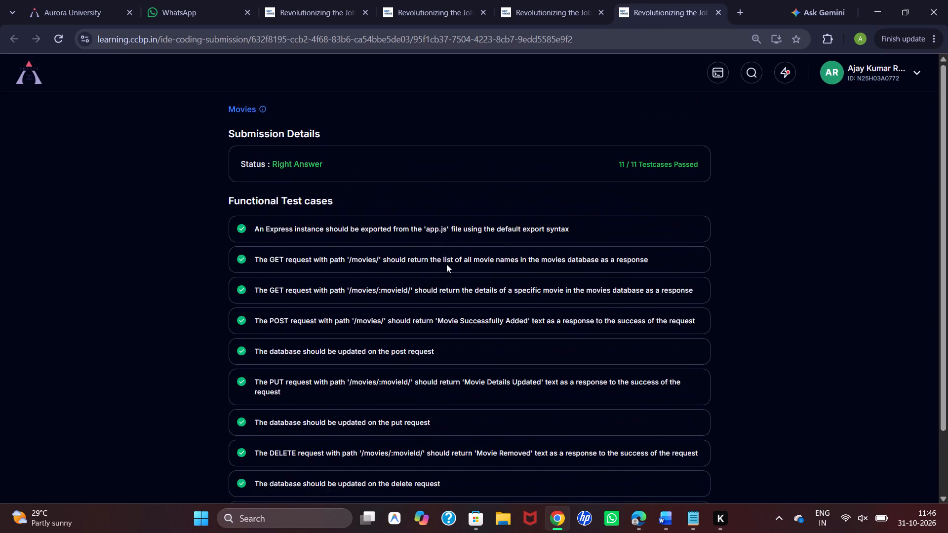
{"action": "scroll", "coordinate": [446, 264], "scroll_direction": "up", "scroll_amount": 1}
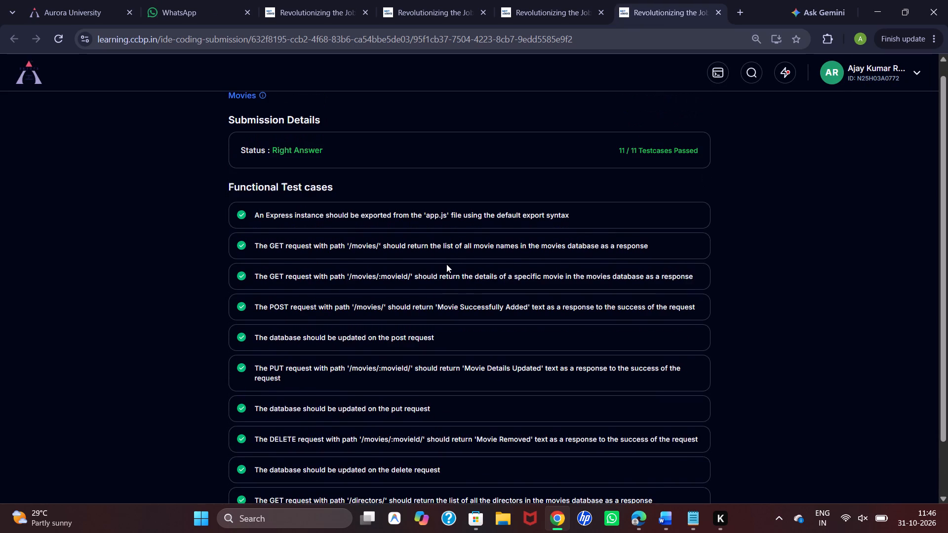
{"action": "scroll", "coordinate": [446, 264], "scroll_direction": "up", "scroll_amount": 1}
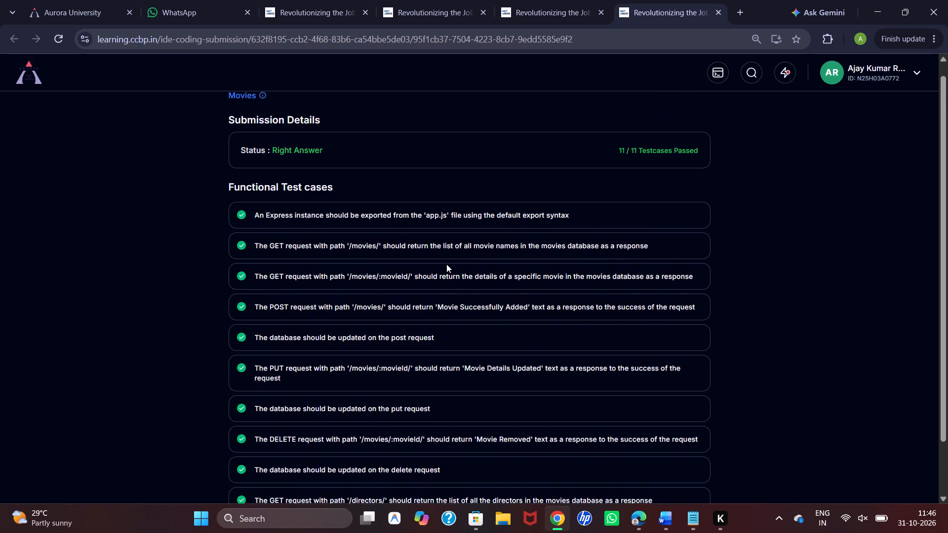
{"action": "key", "text": "super+Print"}
{"action": "key", "text": "alt+Tab"}
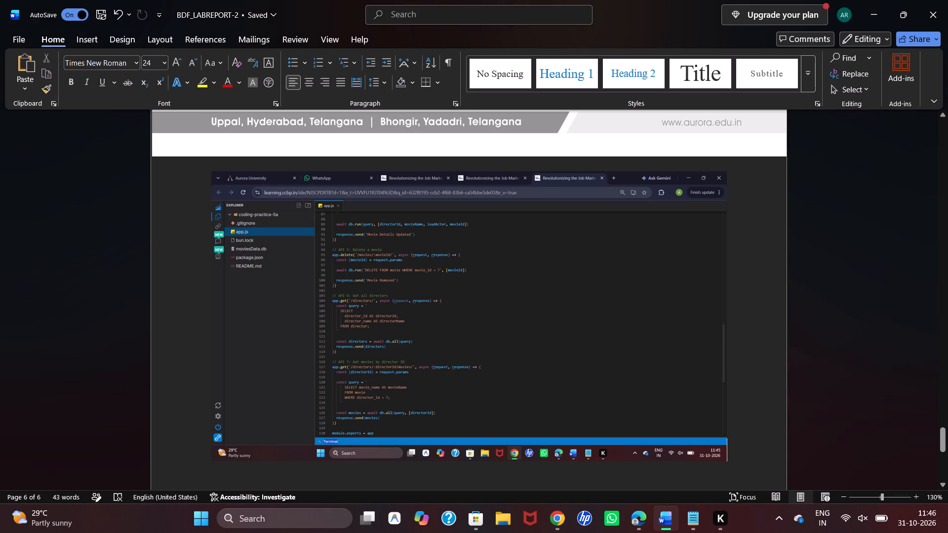
{"action": "key", "text": "Return"}
{"action": "key", "text": "ctrl+v"}
{"action": "key", "text": "alt+Tab"}
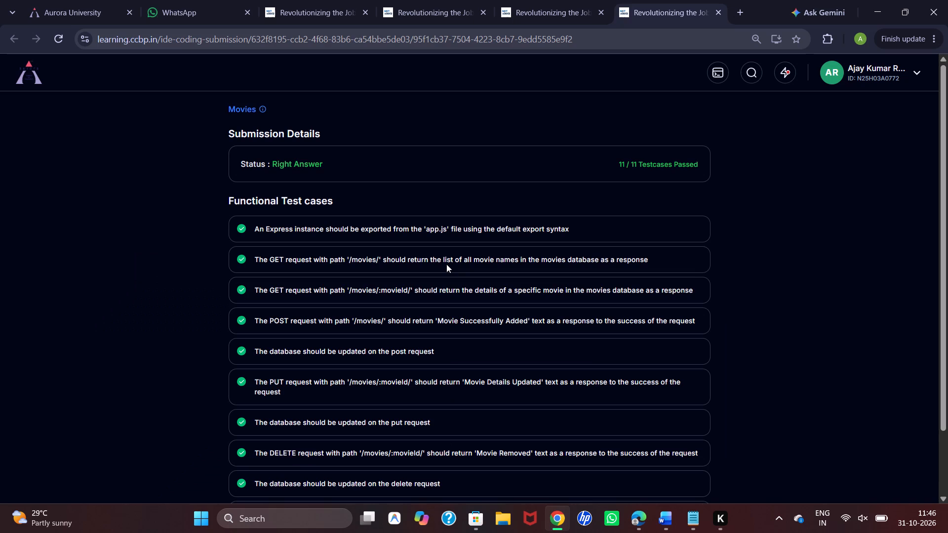
{"action": "key", "text": "alt+Tab"}
{"action": "key", "text": "alt+Tab"}
Close the Movies IDE and submission pages in Chrome and return to the Movies question page.
{"action": "left_click", "coordinate": [599, 11]}
{"action": "left_click", "coordinate": [599, 11]}
{"action": "left_click", "coordinate": [533, 4]}
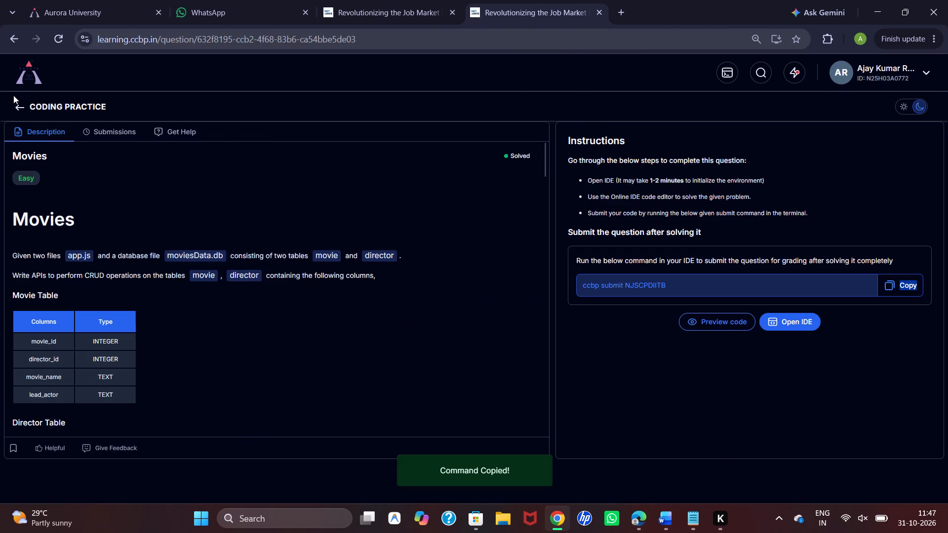
Go back to the course and open the Covid-19 India question from the last Coding Practice under SQLite and Database Operations.
{"action": "left_click", "coordinate": [19, 105]}
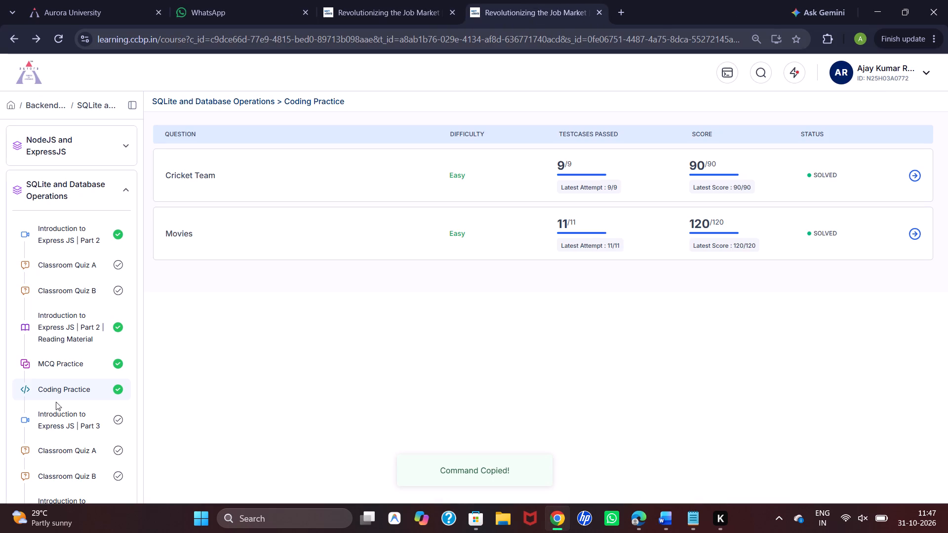
{"action": "scroll", "coordinate": [70, 417], "scroll_direction": "up", "scroll_amount": 1}
{"action": "scroll", "coordinate": [79, 360], "scroll_direction": "down", "scroll_amount": 2}
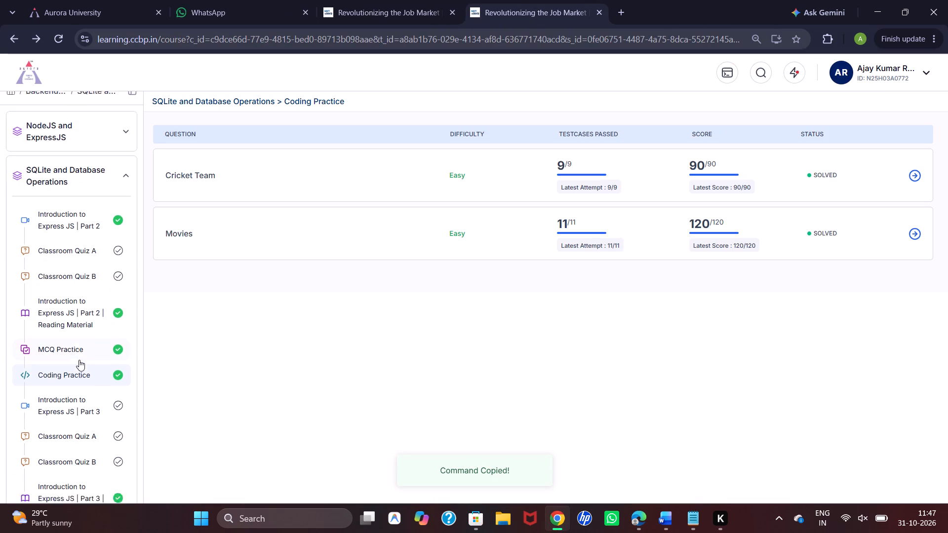
{"action": "scroll", "coordinate": [79, 360], "scroll_direction": "down", "scroll_amount": 3}
{"action": "scroll", "coordinate": [98, 270], "scroll_direction": "down", "scroll_amount": 2}
{"action": "scroll", "coordinate": [98, 270], "scroll_direction": "up", "scroll_amount": 1}
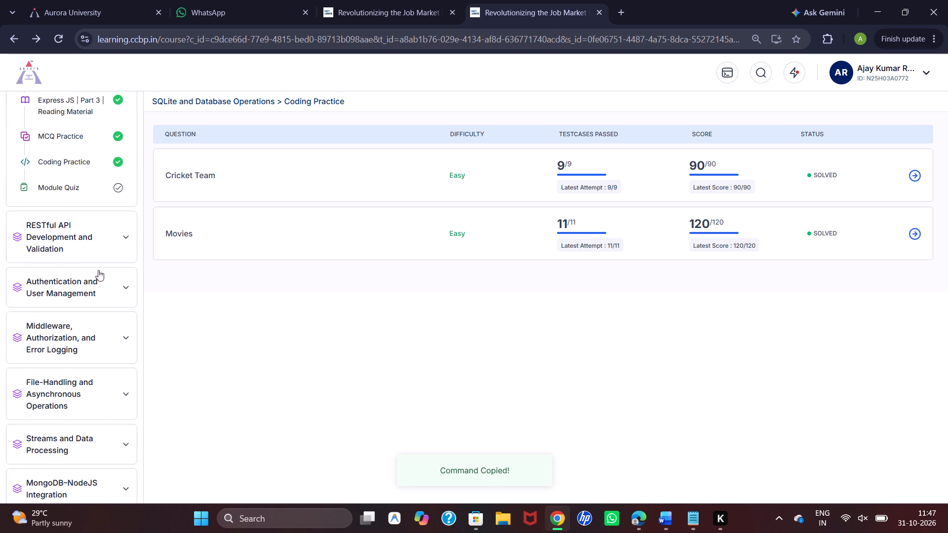
{"action": "left_click", "coordinate": [96, 164]}
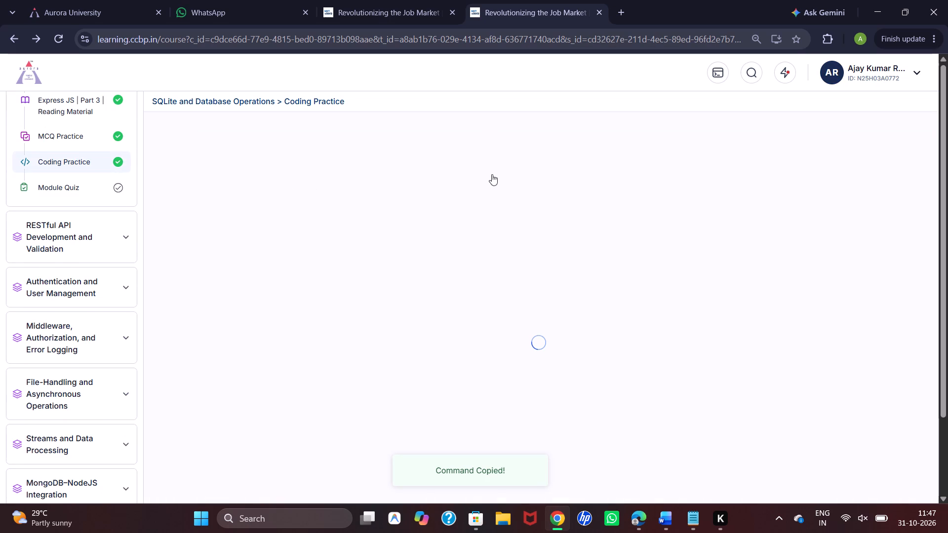
{"action": "left_click", "coordinate": [492, 174]}
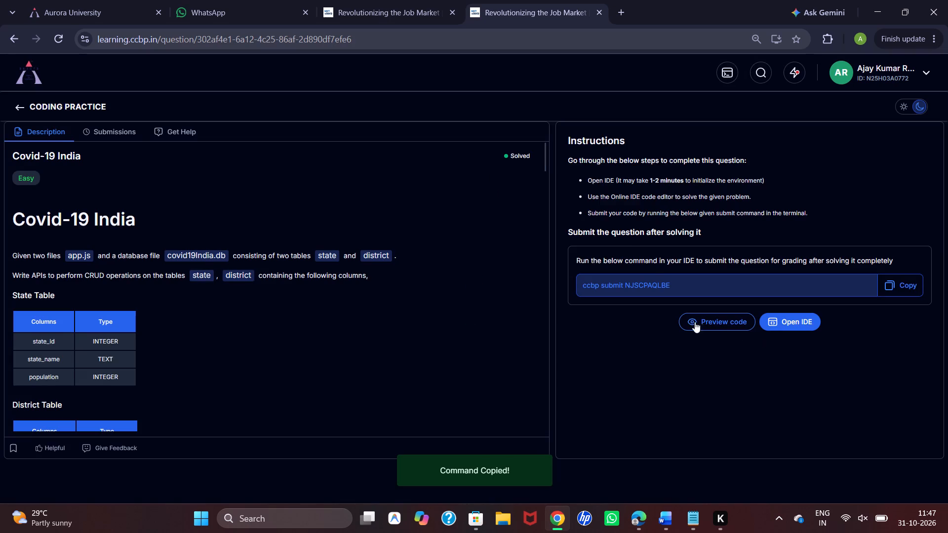
In the Word report, add the question number "3.)" at the start of a new page after the Movies results, with an empty line below.
{"action": "key", "text": "super+Print"}
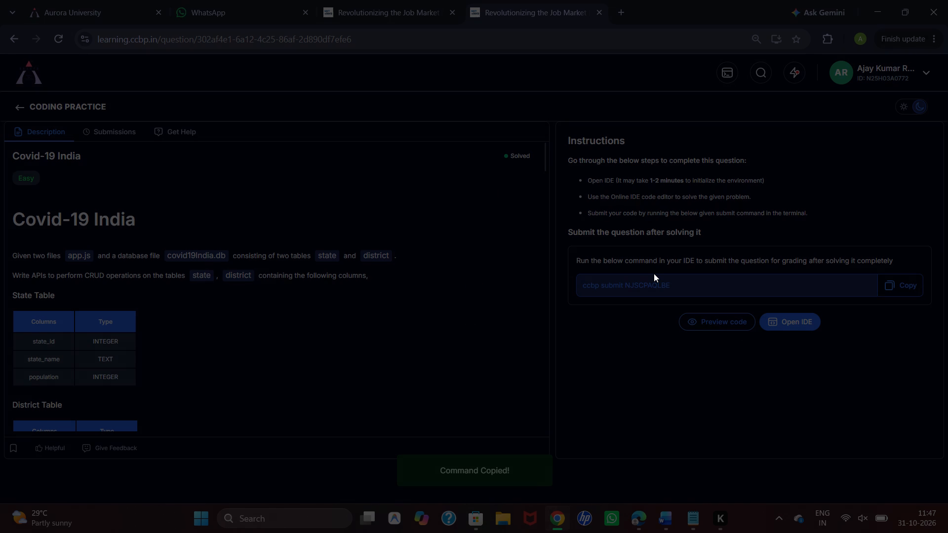
{"action": "key", "text": "alt+Tab"}
{"action": "key", "text": "Return"}
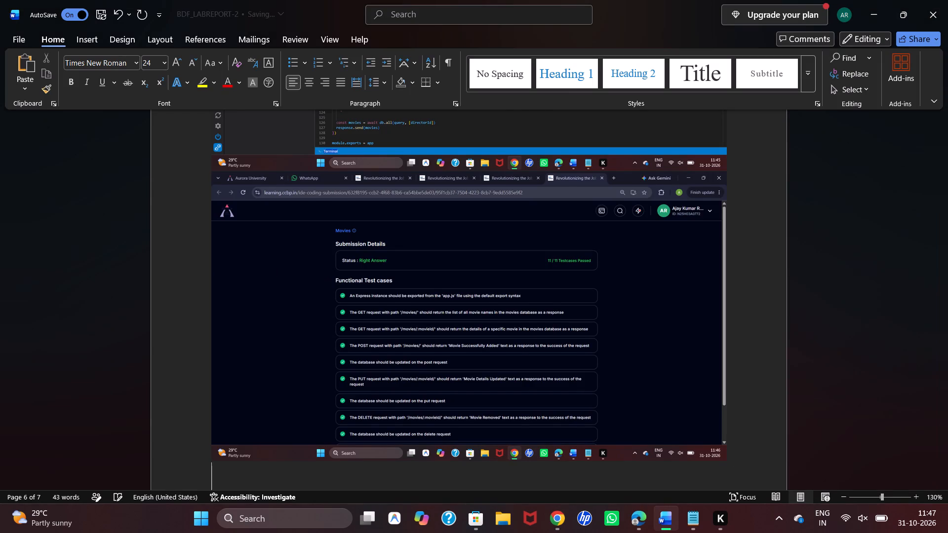
{"action": "key", "text": "Return"}
{"action": "type", "text": "3.)"}
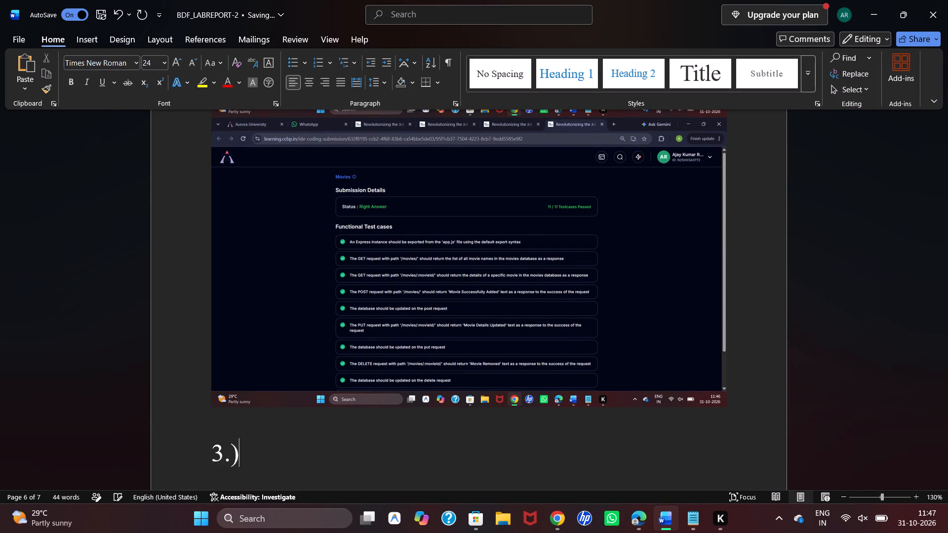
{"action": "key", "text": "Return"}
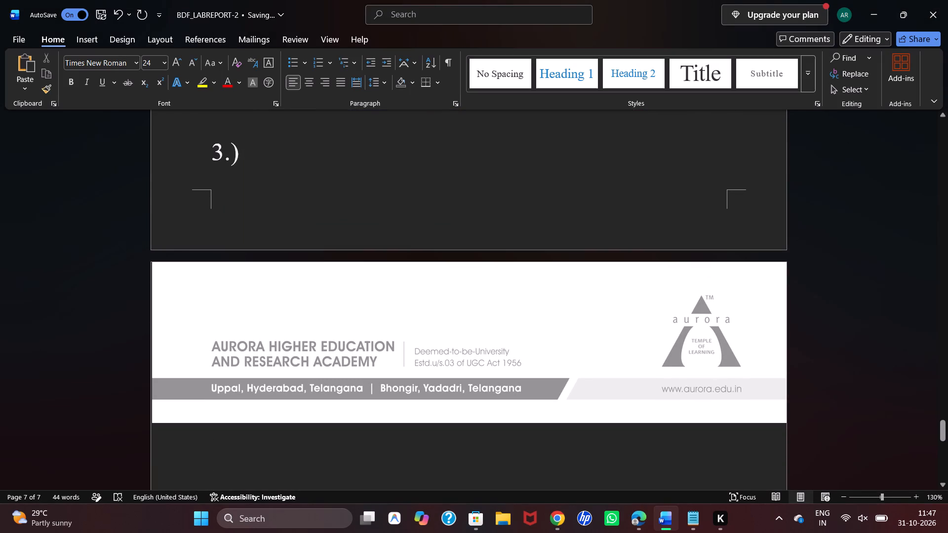
{"action": "left_click", "coordinate": [217, 155]}
{"action": "key", "text": "Return"}
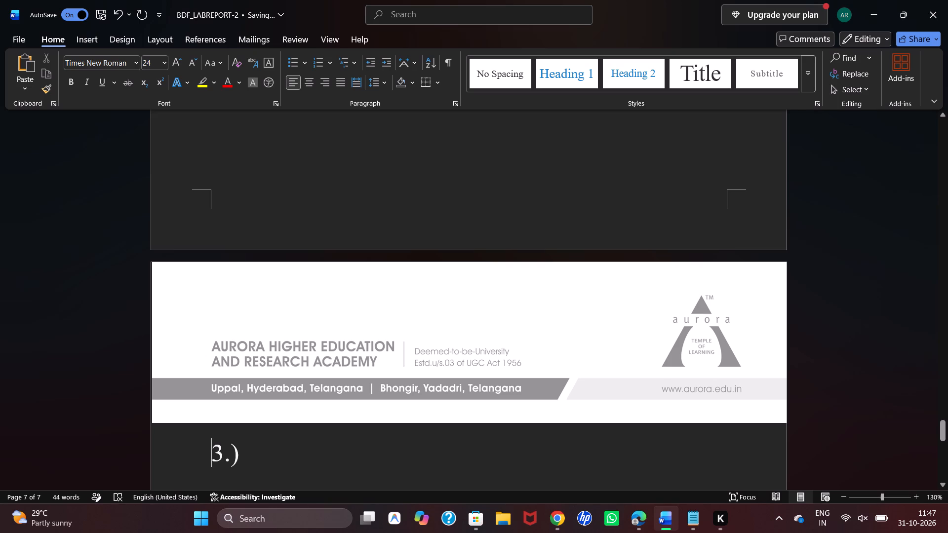
{"action": "double_click", "coordinate": [266, 444]}
{"action": "key", "text": "Return"}
Capture the Covid-19 India question page in Chrome and paste it below "3.)" in the Word report.
{"action": "key", "text": "alt+Tab"}
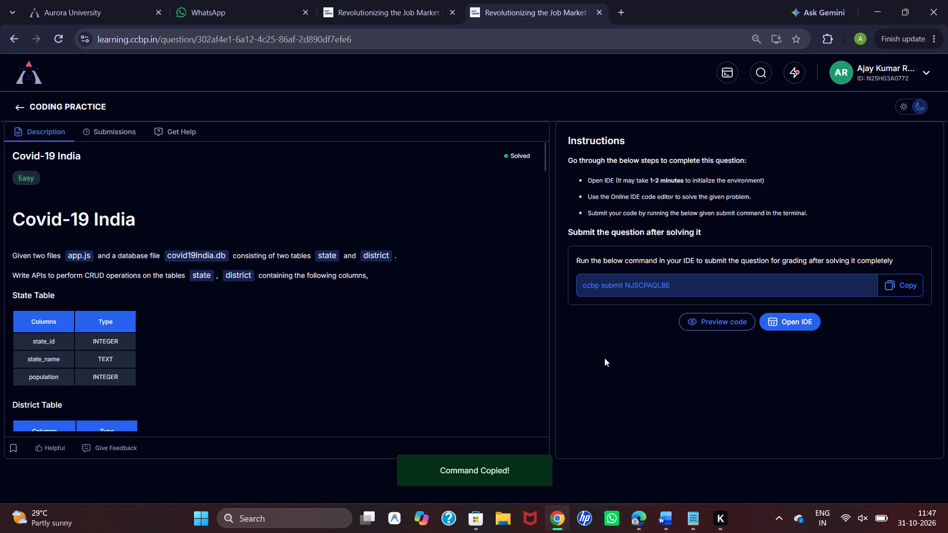
{"action": "key", "text": "super+Print"}
{"action": "key", "text": "alt+Tab"}
{"action": "key", "text": "ctrl+v"}
{"action": "key", "text": "alt+Tab"}
Open the IDE for the Covid-19 India question and agree to close the session active in another window.
{"action": "left_click", "coordinate": [792, 320]}
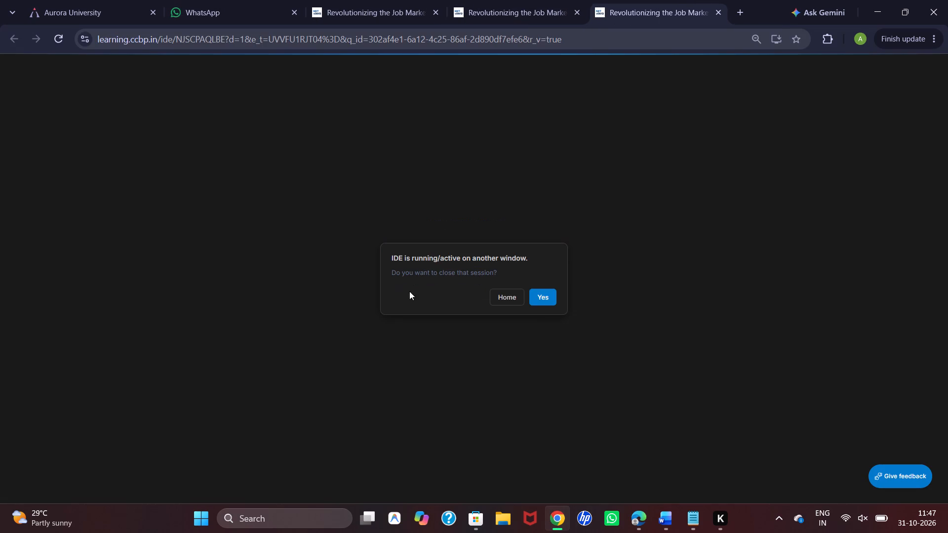
{"action": "left_click", "coordinate": [549, 303]}
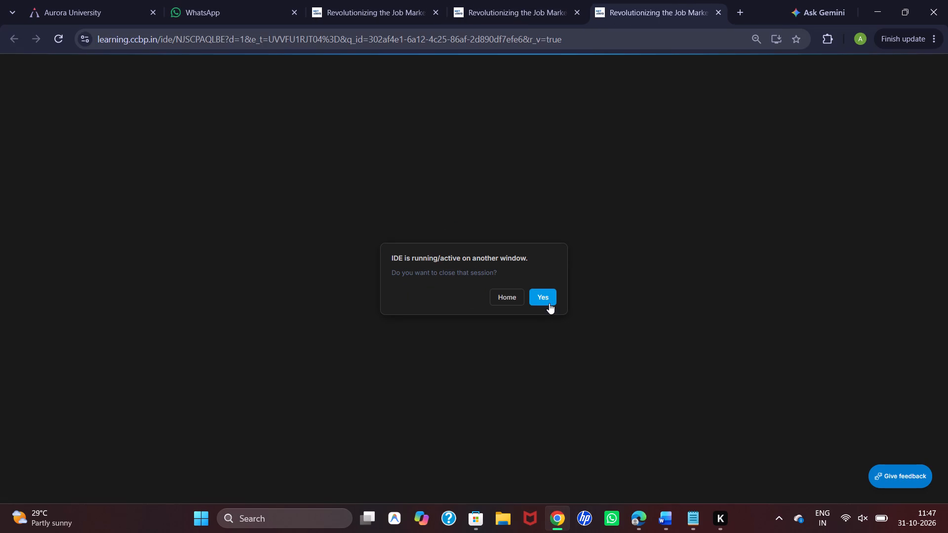
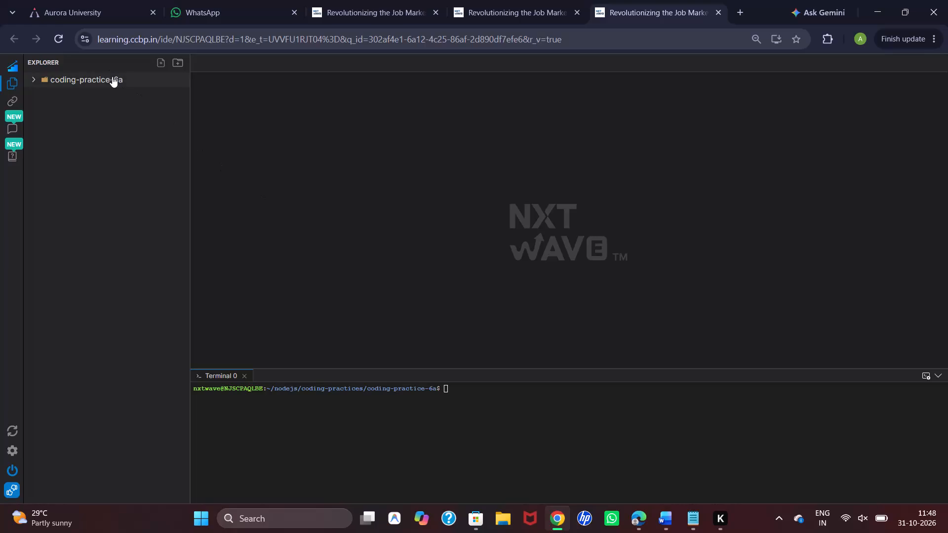
Open app.js from the coding-practice-6a folder in the IDE.
{"action": "left_click", "coordinate": [112, 76]}
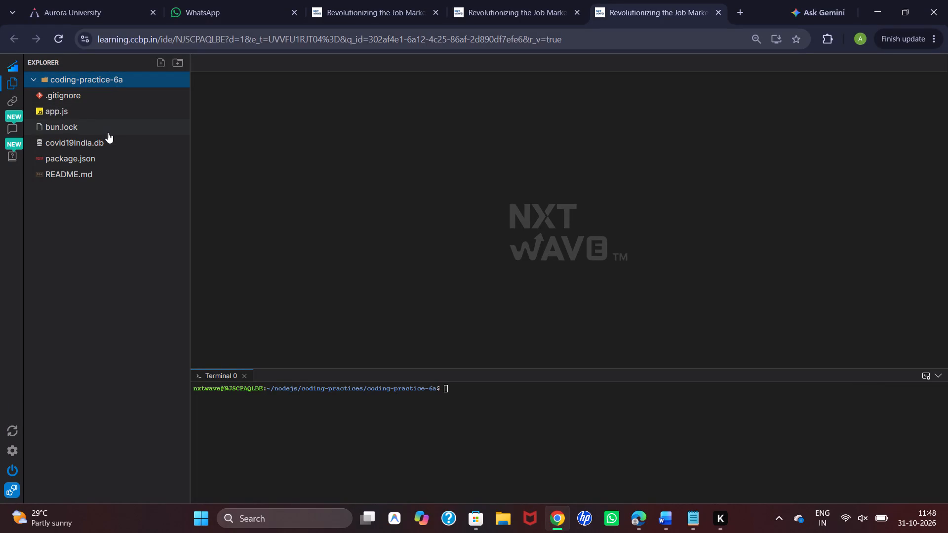
{"action": "left_click", "coordinate": [109, 110]}
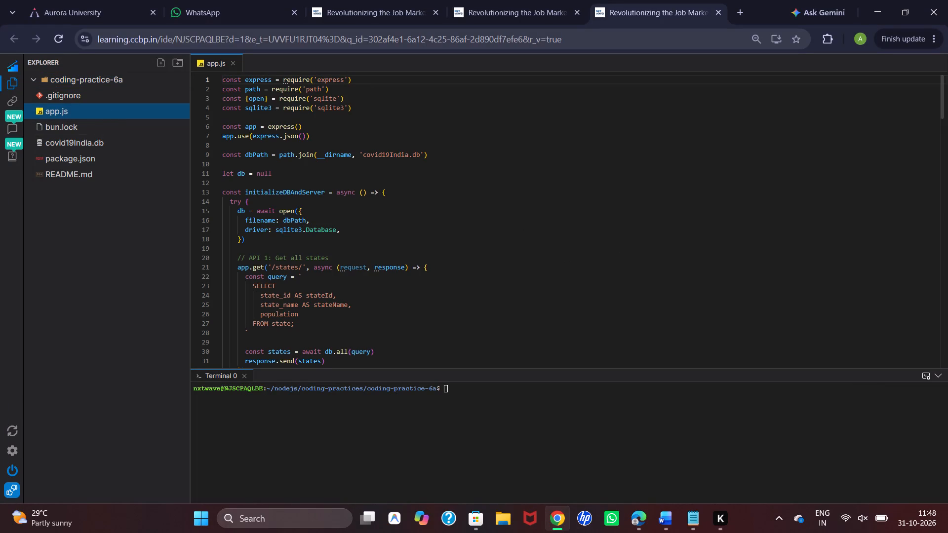
Copy the question's submit command, run ccbp submit NJSCPAQLBE in the IDE terminal, and open the resulting submission page.
{"action": "left_click", "coordinate": [453, 396]}
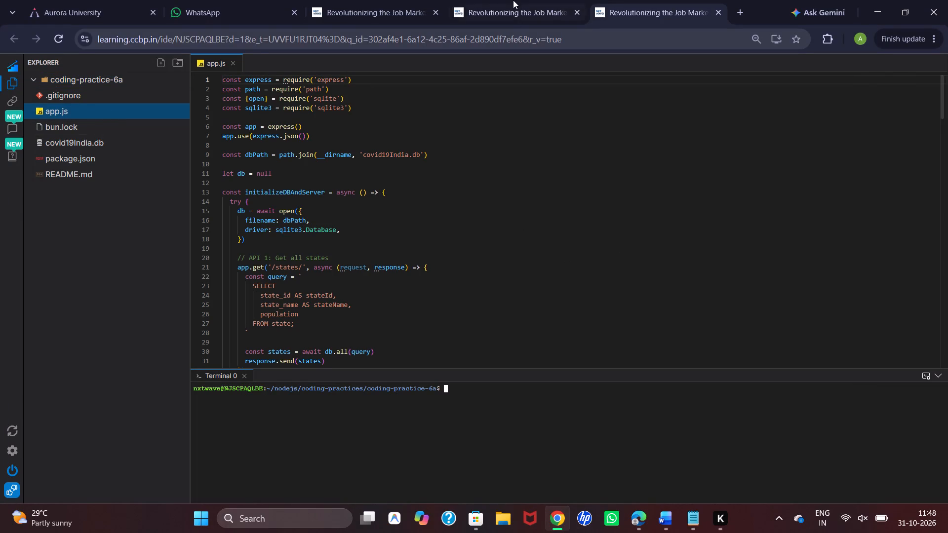
{"action": "left_click", "coordinate": [513, 0]}
{"action": "left_click", "coordinate": [897, 287]}
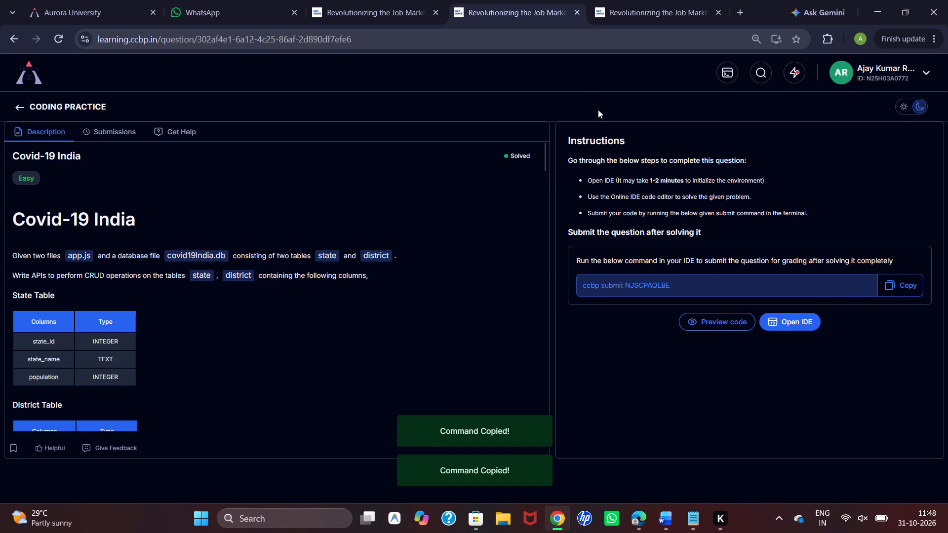
{"action": "left_click", "coordinate": [627, 1]}
{"action": "left_click", "coordinate": [445, 392]}
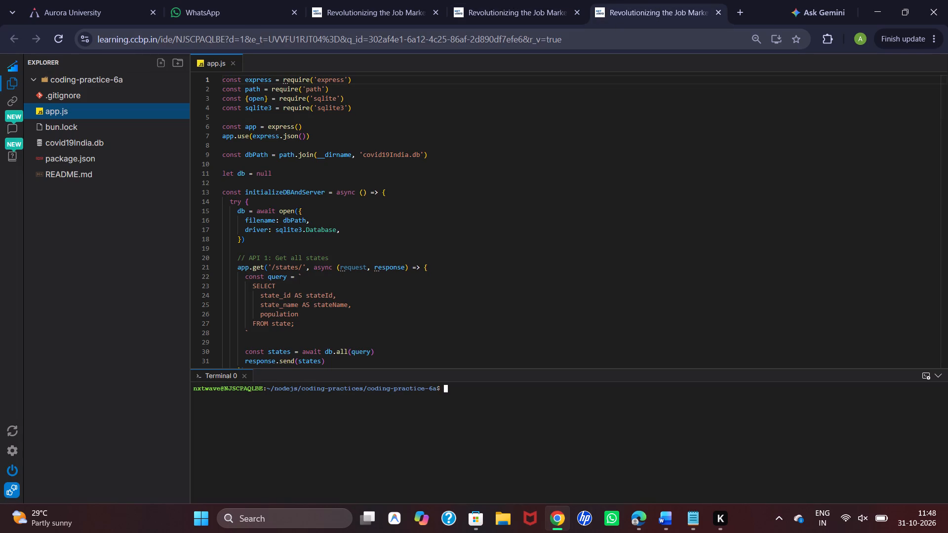
{"action": "key", "text": "ctrl+shift+v"}
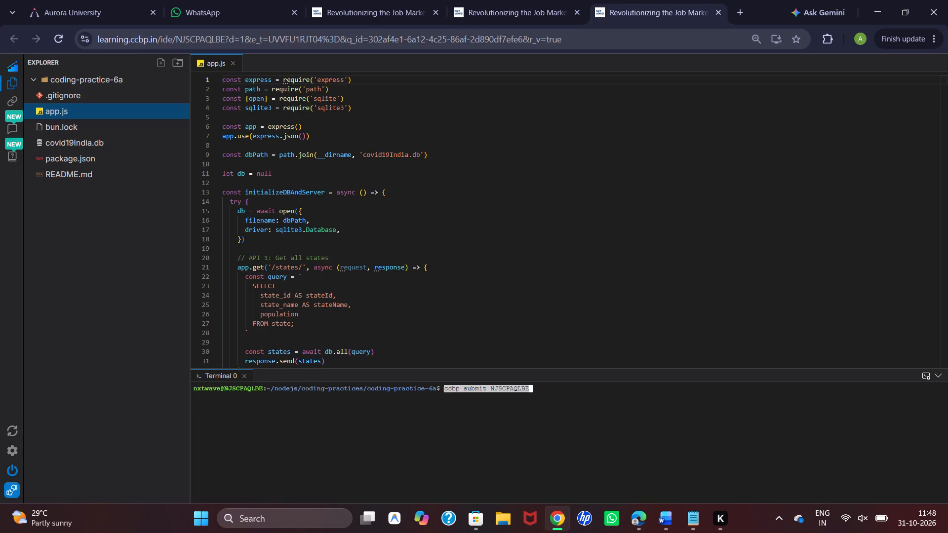
{"action": "key", "text": "Return"}
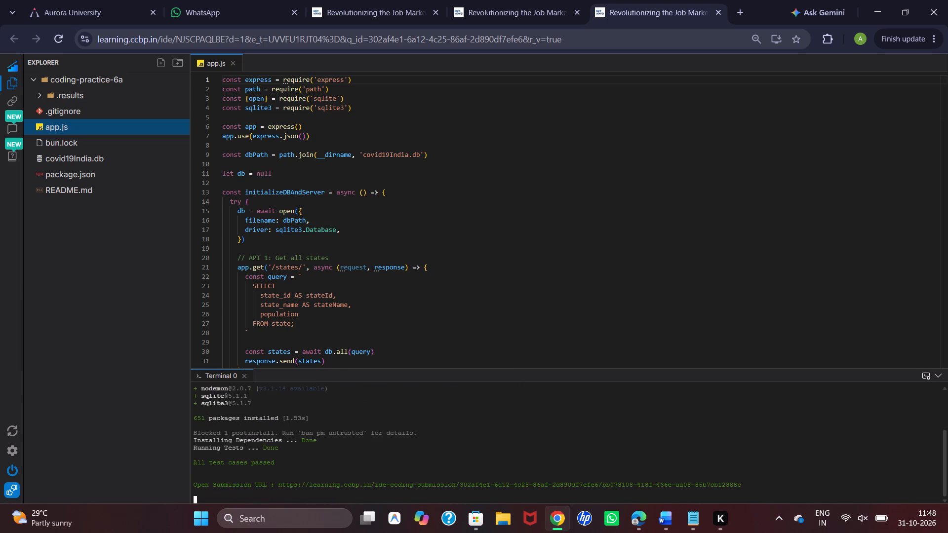
{"action": "left_click", "coordinate": [435, 484]}
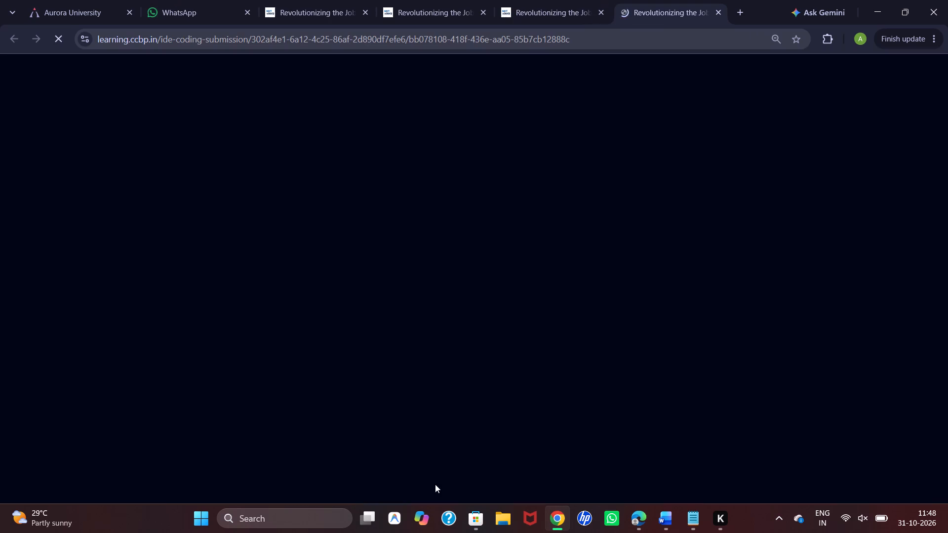
Collapse the IDE terminal, capture the beginning of app.js, and paste it below the Covid-19 India question screenshot in the Word report.
{"action": "left_click", "coordinate": [532, 0]}
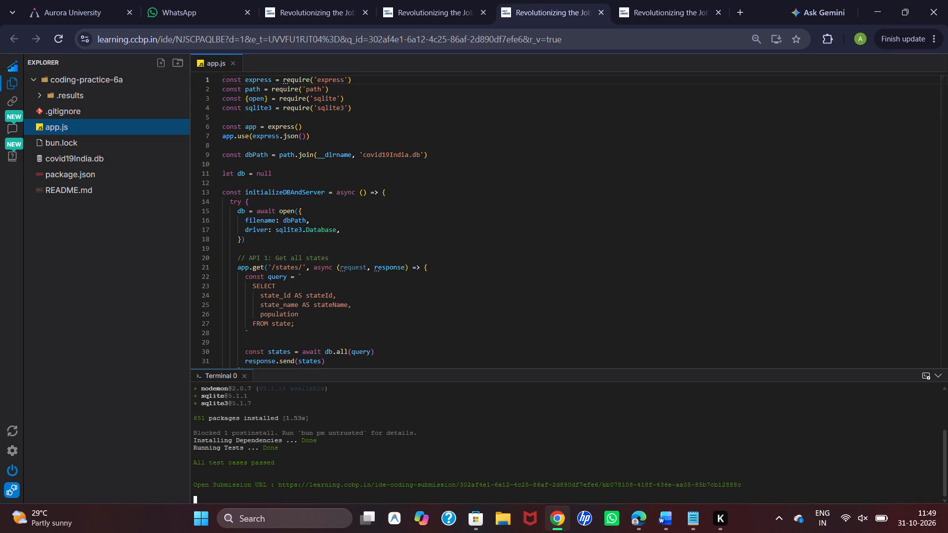
{"action": "left_click_drag", "start_coordinate": [536, 369], "coordinate": [555, 495]}
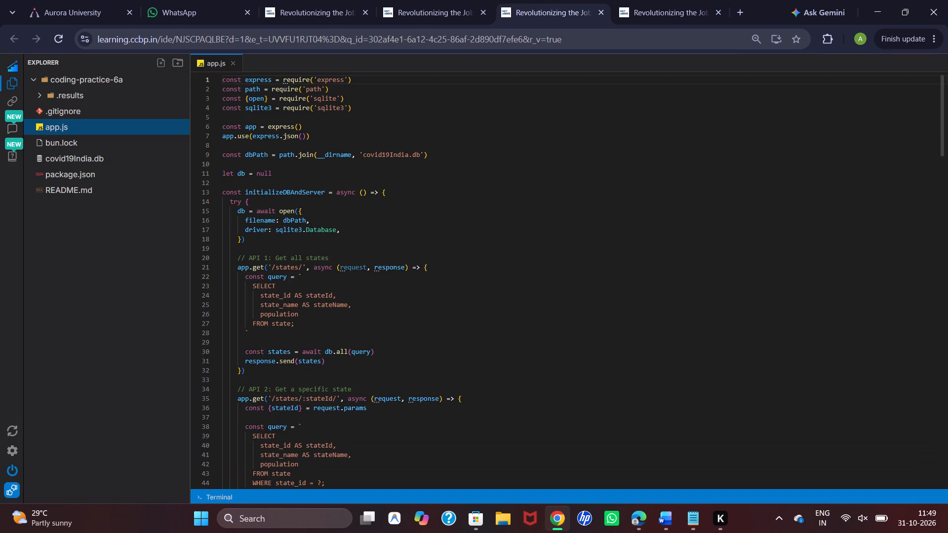
{"action": "left_click_drag", "start_coordinate": [555, 495], "coordinate": [555, 503]}
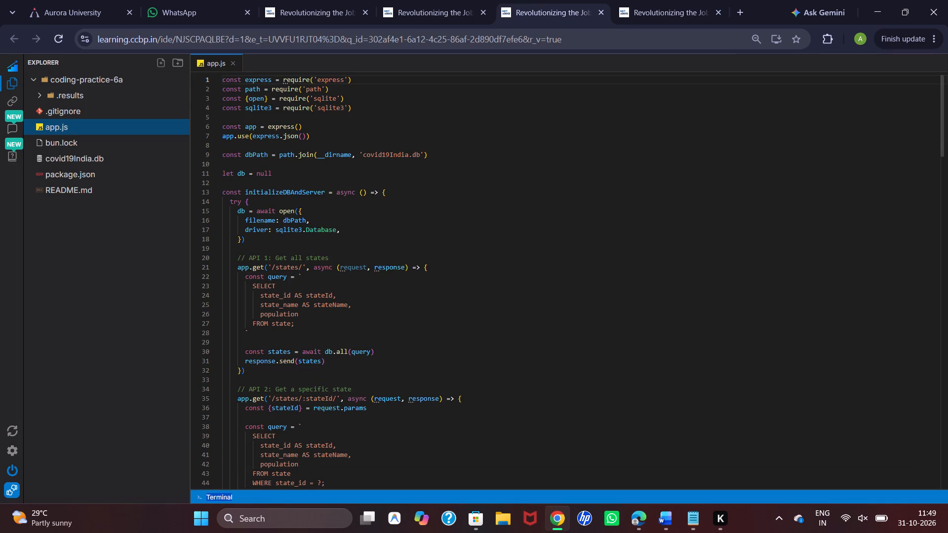
{"action": "key", "text": "super+Print"}
{"action": "key", "text": "alt+Tab"}
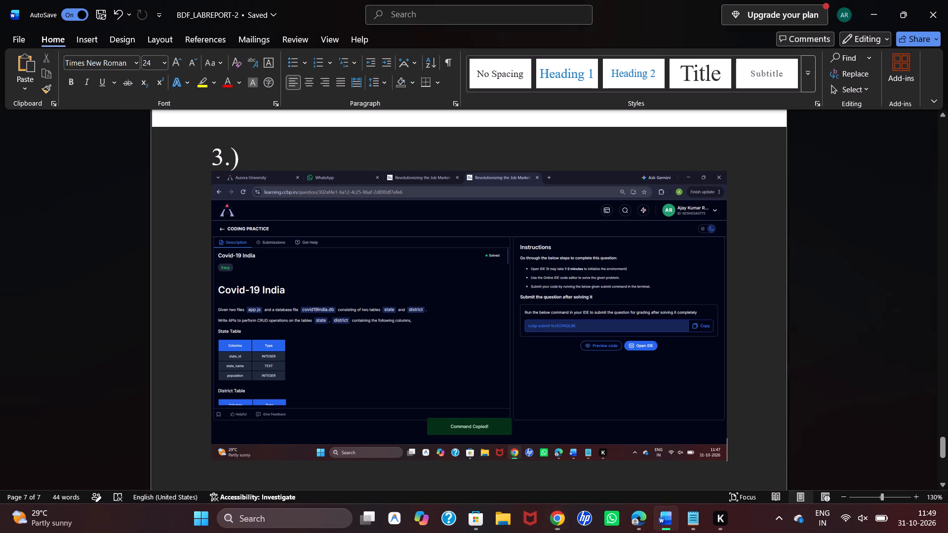
{"action": "key", "text": "Return"}
{"action": "key", "text": "ctrl+v"}
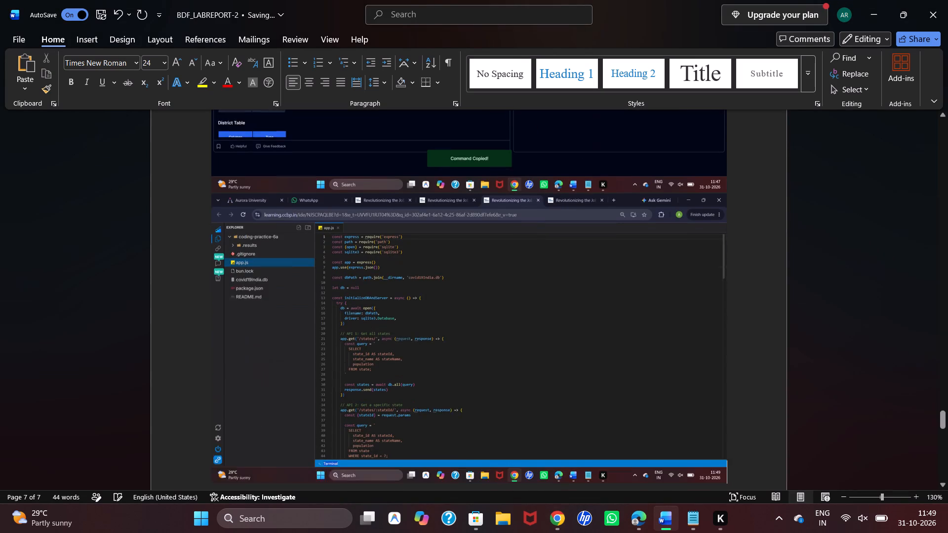
Capture the API 3 and API 4 section of app.js in Chrome and paste it after the first code screenshot in Word.
{"action": "key", "text": "alt+Tab"}
{"action": "scroll", "coordinate": [530, 360], "scroll_direction": "down", "scroll_amount": 7}
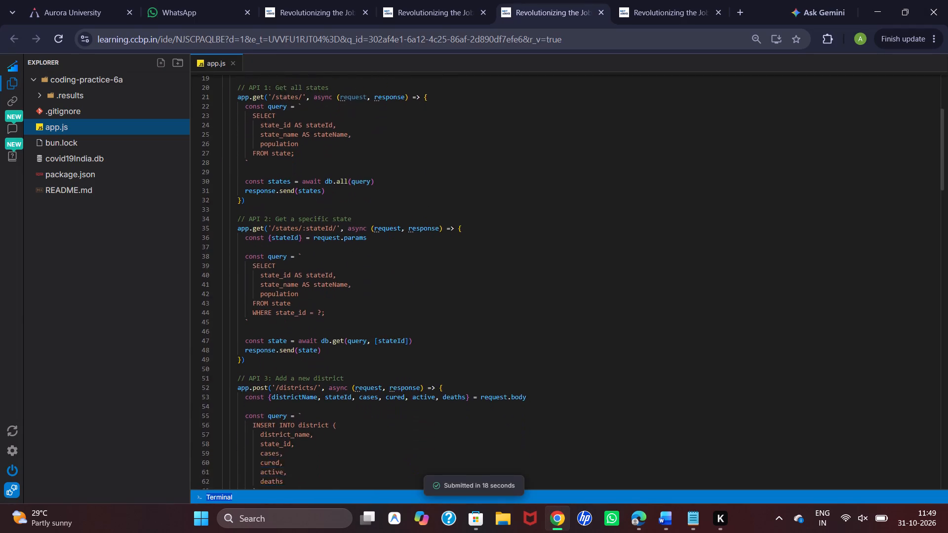
{"action": "scroll", "coordinate": [530, 360], "scroll_direction": "down", "scroll_amount": 7}
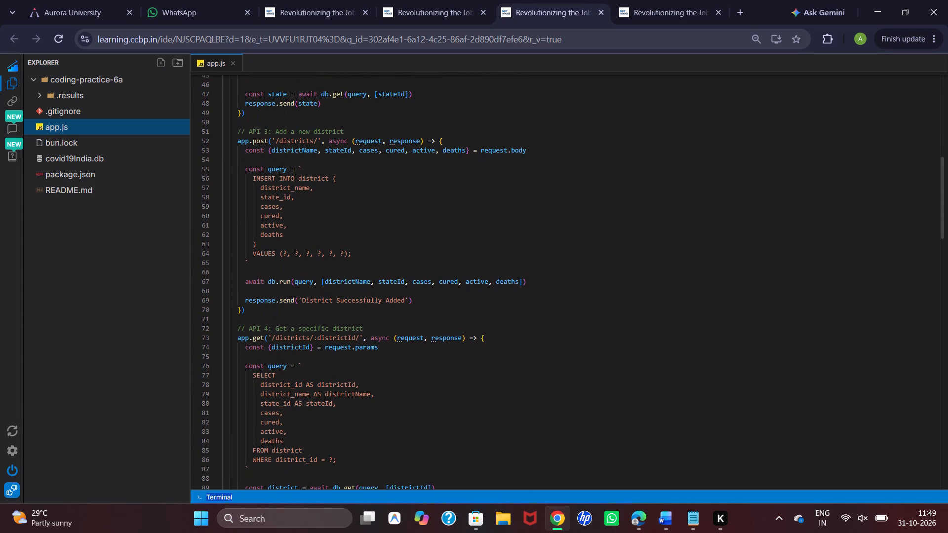
{"action": "scroll", "coordinate": [530, 360], "scroll_direction": "down", "scroll_amount": 1}
{"action": "key", "text": "super+Print"}
{"action": "key", "text": "alt+Tab"}
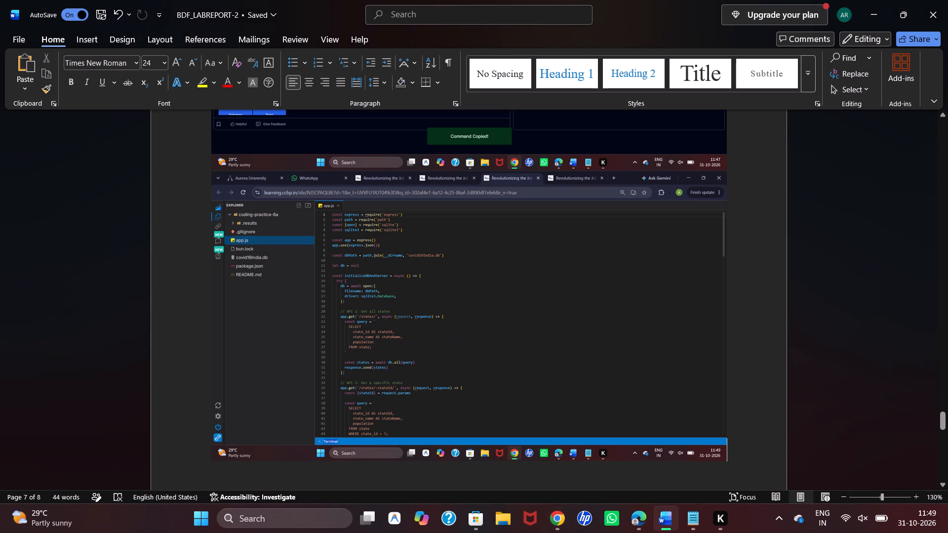
{"action": "key", "text": "ctrl+v"}
Capture the API 5 and API 6 section of app.js in Chrome and paste it after the previous code screenshot in Word.
{"action": "key", "text": "alt+Tab"}
{"action": "scroll", "coordinate": [530, 360], "scroll_direction": "down", "scroll_amount": 7}
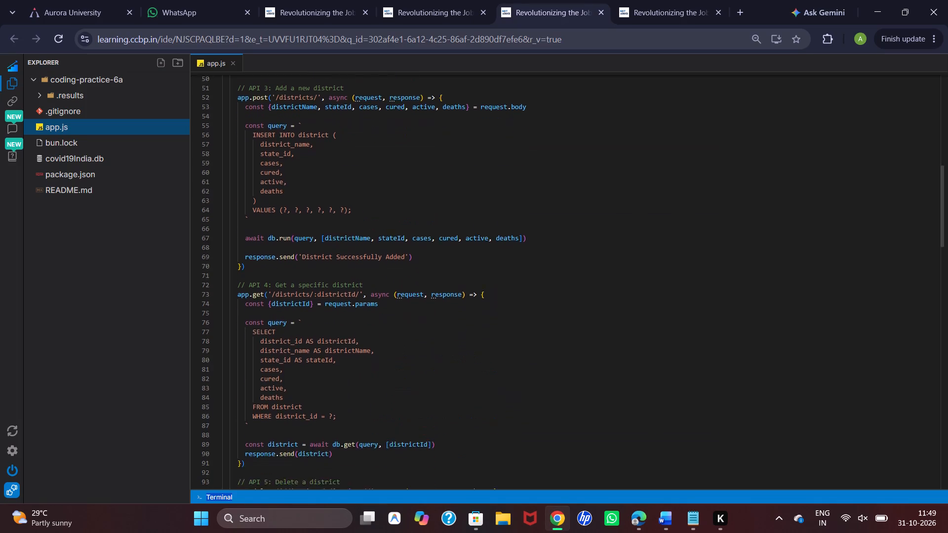
{"action": "scroll", "coordinate": [530, 360], "scroll_direction": "down", "scroll_amount": 6}
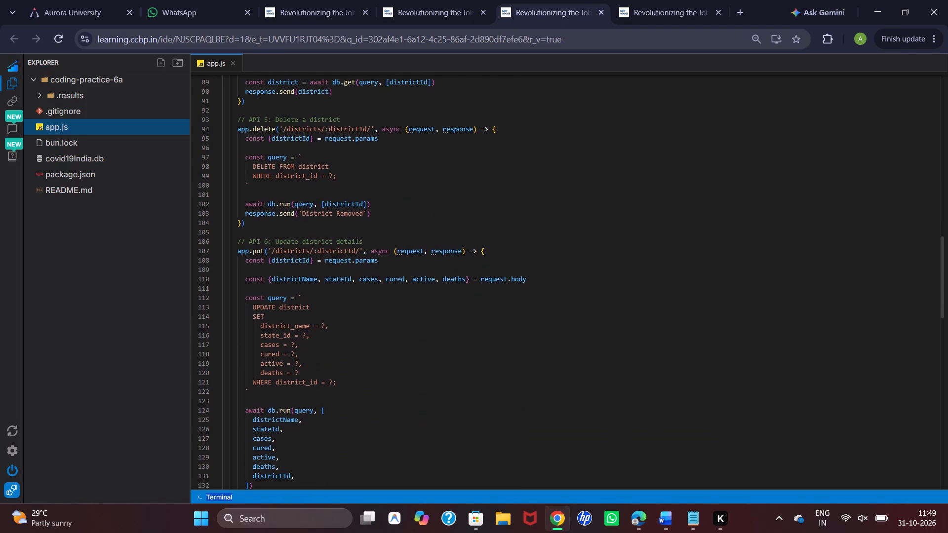
{"action": "scroll", "coordinate": [530, 360], "scroll_direction": "down", "scroll_amount": 1}
{"action": "key", "text": "super+Print"}
{"action": "key", "text": "alt+Tab"}
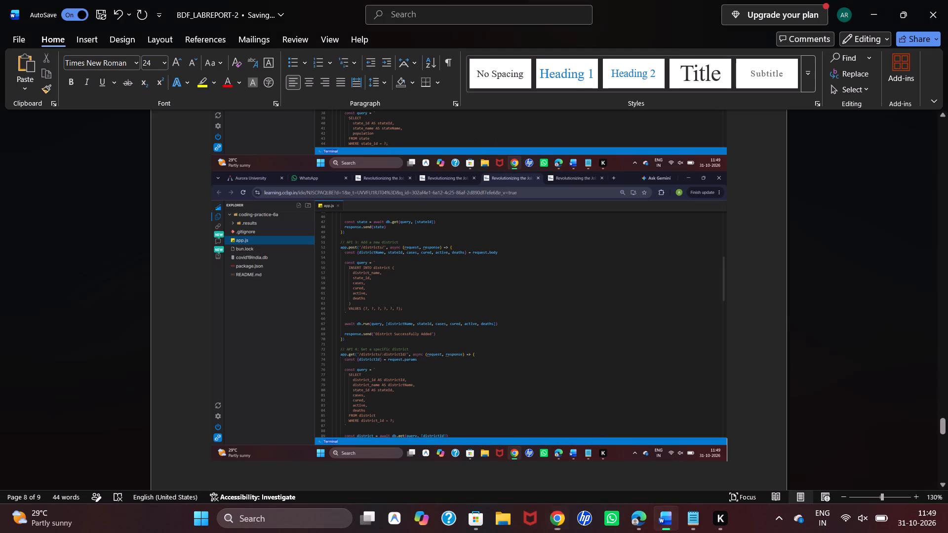
{"action": "key", "text": "ctrl+v"}
Capture the API 7 and API 8 section of app.js in Chrome and paste it after the previous code screenshot in Word.
{"action": "key", "text": "alt+Tab"}
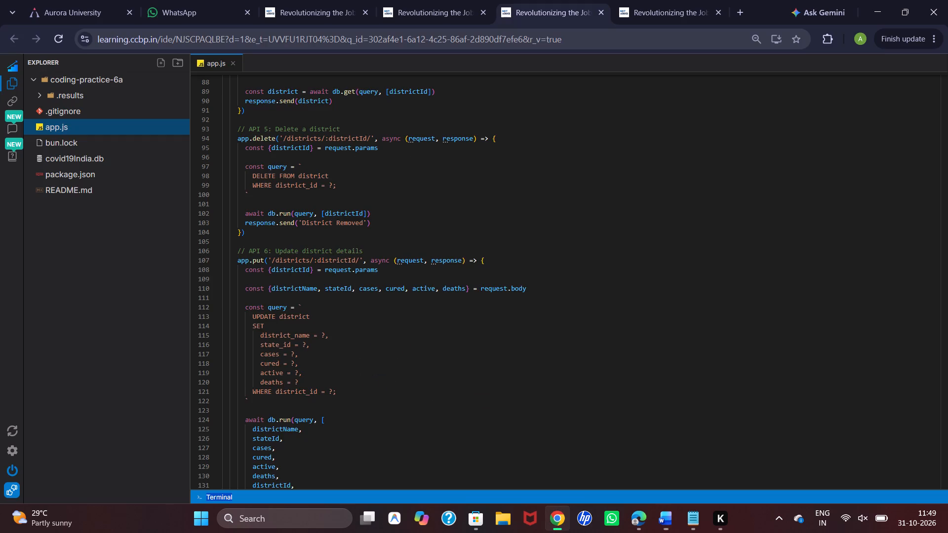
{"action": "scroll", "coordinate": [530, 360], "scroll_direction": "down", "scroll_amount": 10}
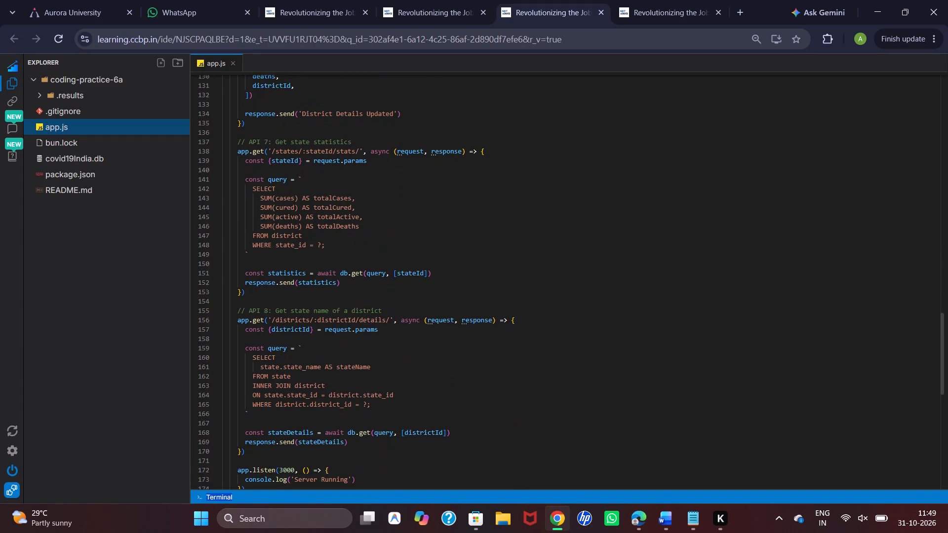
{"action": "scroll", "coordinate": [530, 360], "scroll_direction": "down", "scroll_amount": 1}
{"action": "key", "text": "super+Print"}
{"action": "key", "text": "alt+Tab"}
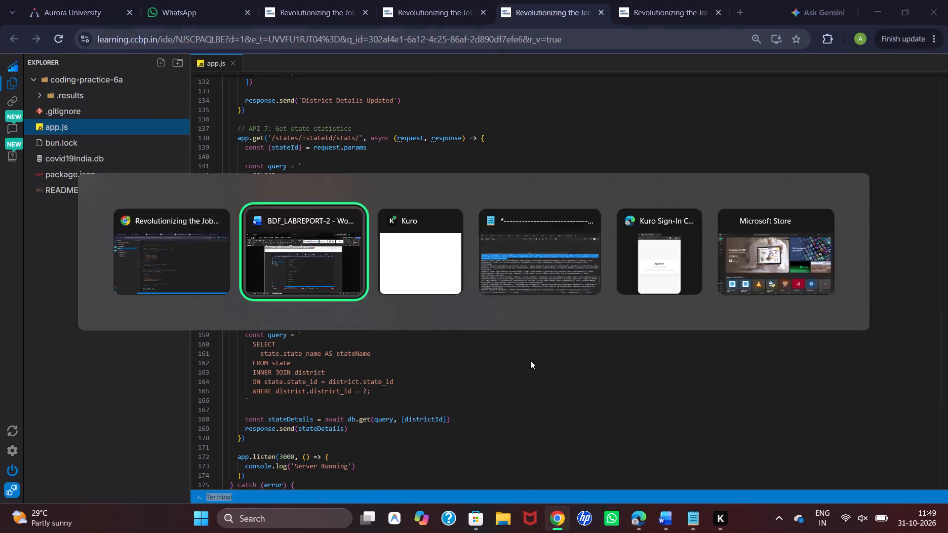
{"action": "key", "text": "ctrl+v"}
Capture the end of app.js, down to module.exports = app, and paste it after the previous code screenshot in Word.
{"action": "key", "text": "alt+Tab"}
{"action": "scroll", "coordinate": [530, 360], "scroll_direction": "down", "scroll_amount": 1}
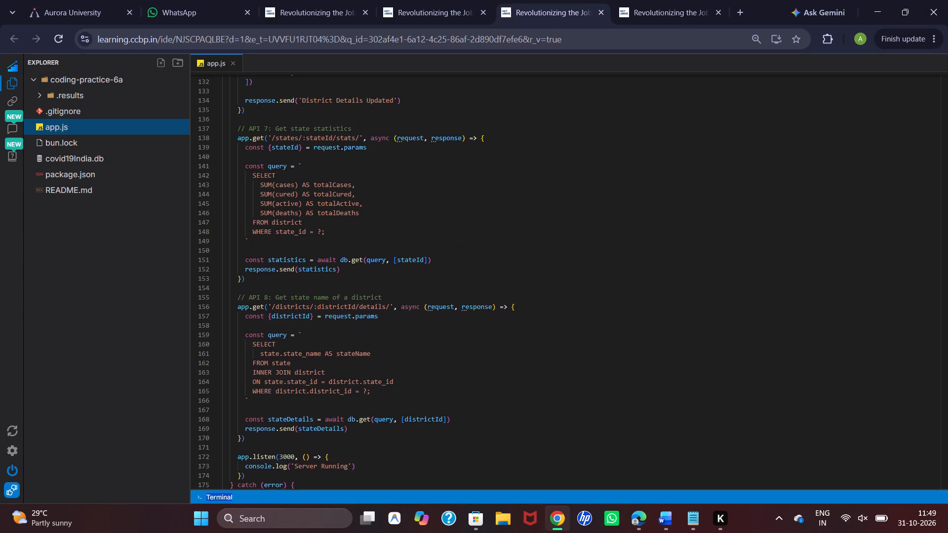
{"action": "scroll", "coordinate": [530, 360], "scroll_direction": "down", "scroll_amount": 6}
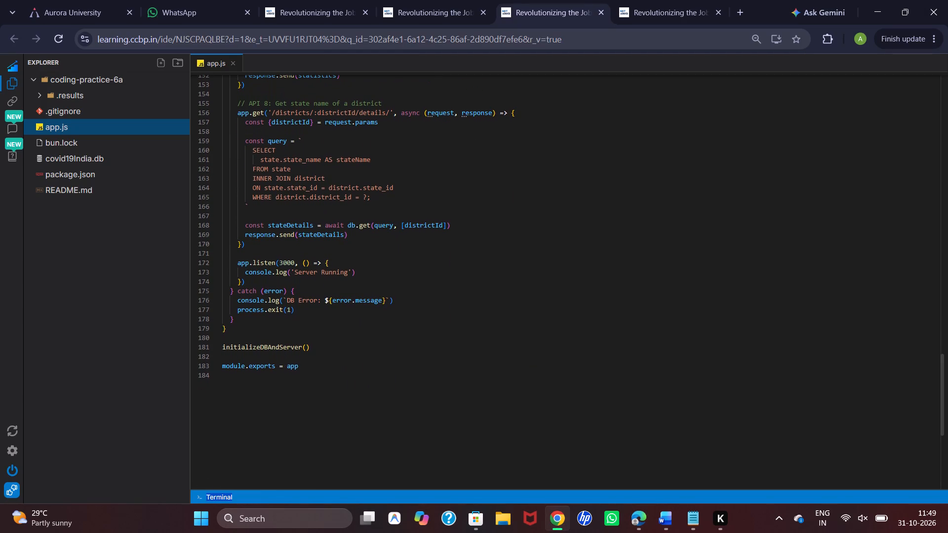
{"action": "key", "text": "super+Print"}
{"action": "key", "text": "alt+Tab"}
{"action": "key", "text": "ctrl+v"}
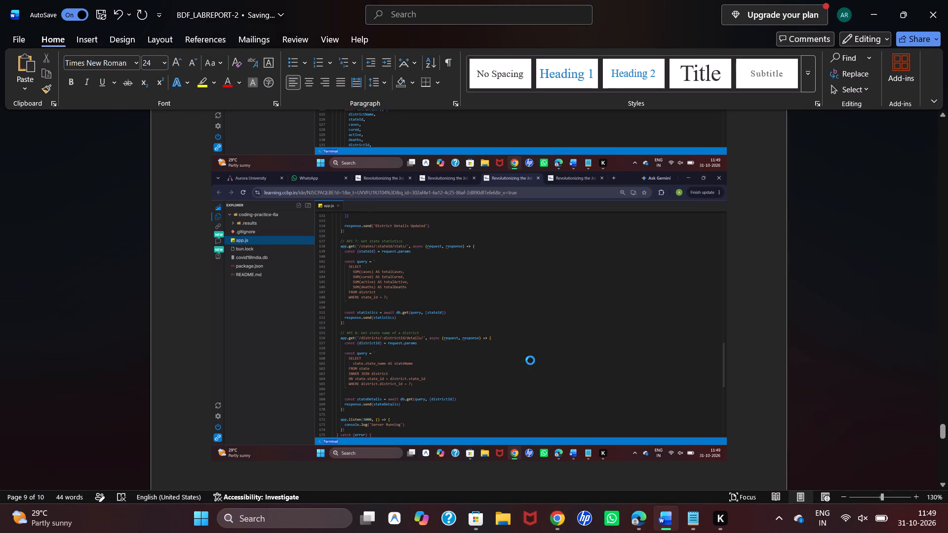
Capture the Covid-19 India submission details with the functional test cases and paste them below the code screenshots in Word.
{"action": "key", "text": "alt+Tab"}
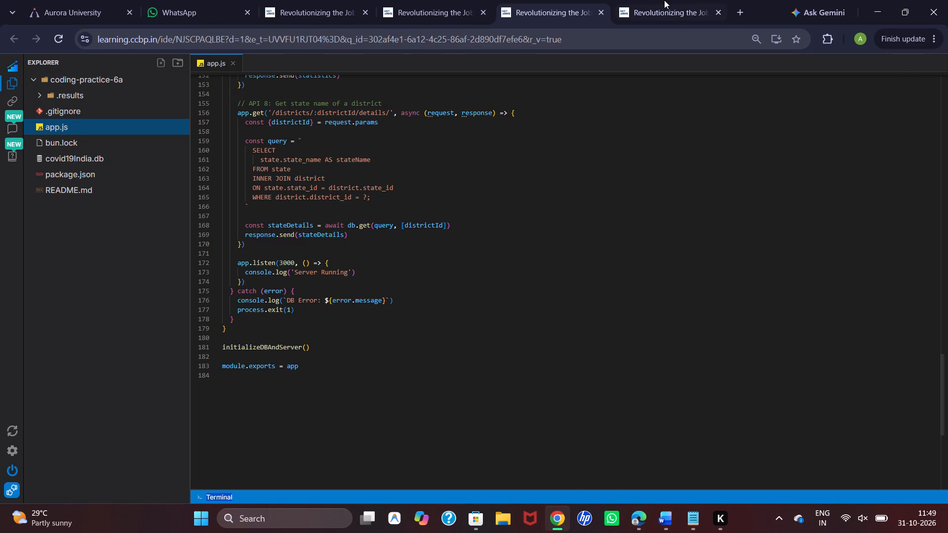
{"action": "left_click", "coordinate": [664, 0]}
{"action": "scroll", "coordinate": [646, 245], "scroll_direction": "down", "scroll_amount": 1}
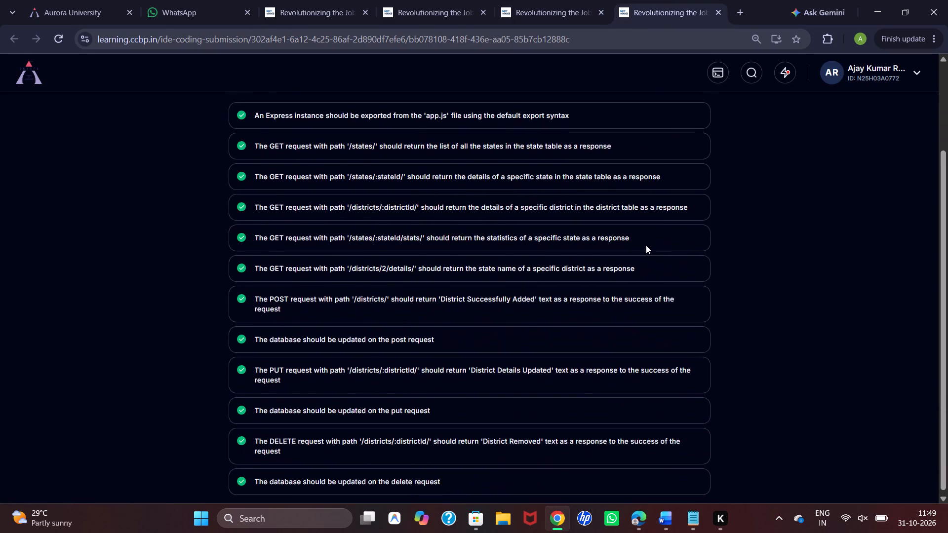
{"action": "scroll", "coordinate": [646, 245], "scroll_direction": "down", "scroll_amount": 1}
{"action": "key", "text": "super+Print"}
{"action": "key", "text": "alt+Tab"}
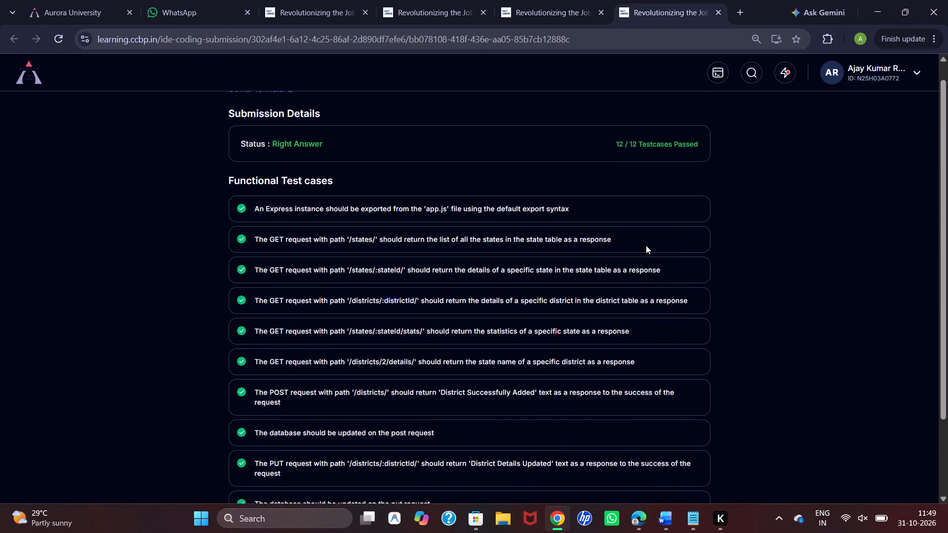
{"action": "key", "text": "ctrl+v"}
In Chrome, close the IDE and submission pages, return to the course, and open the Player Match Scores question.
{"action": "key", "text": "alt+Tab"}
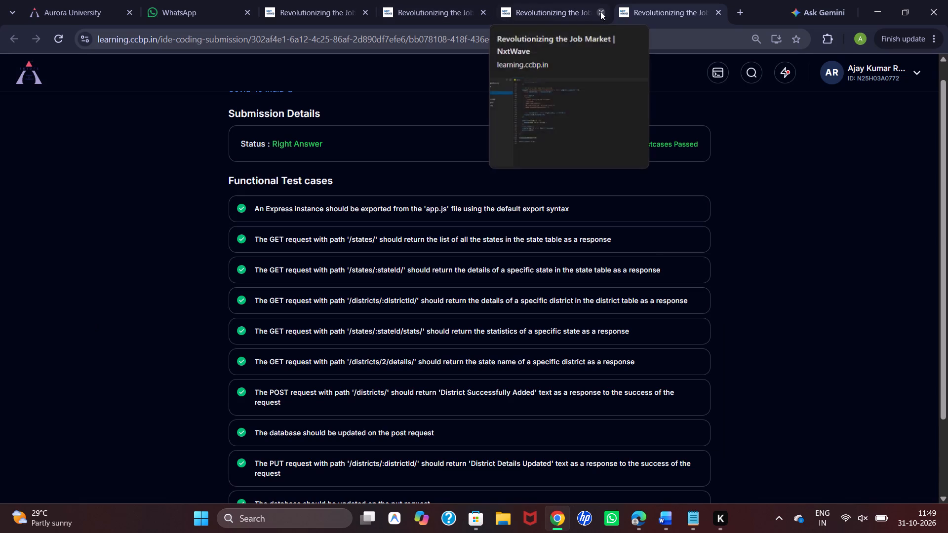
{"action": "left_click", "coordinate": [601, 11]}
{"action": "left_click", "coordinate": [601, 11]}
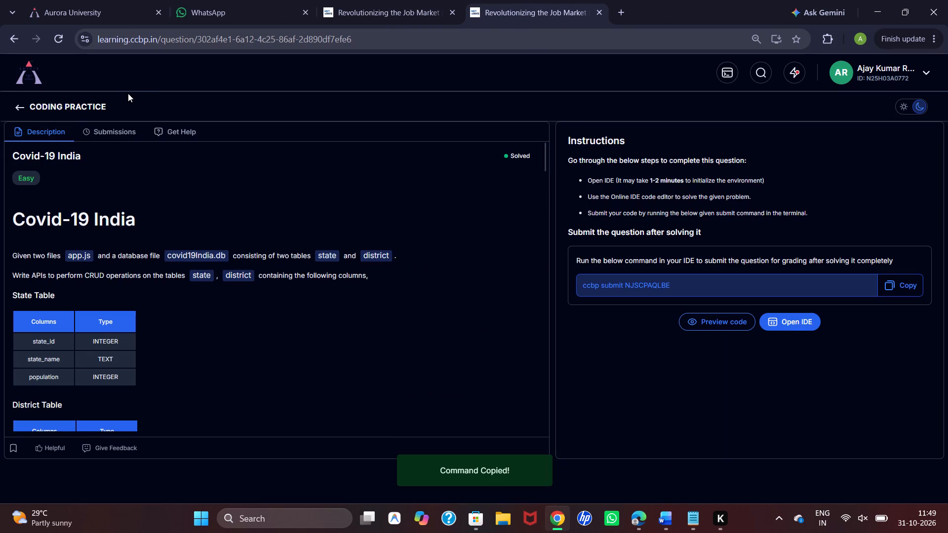
{"action": "left_click", "coordinate": [21, 105]}
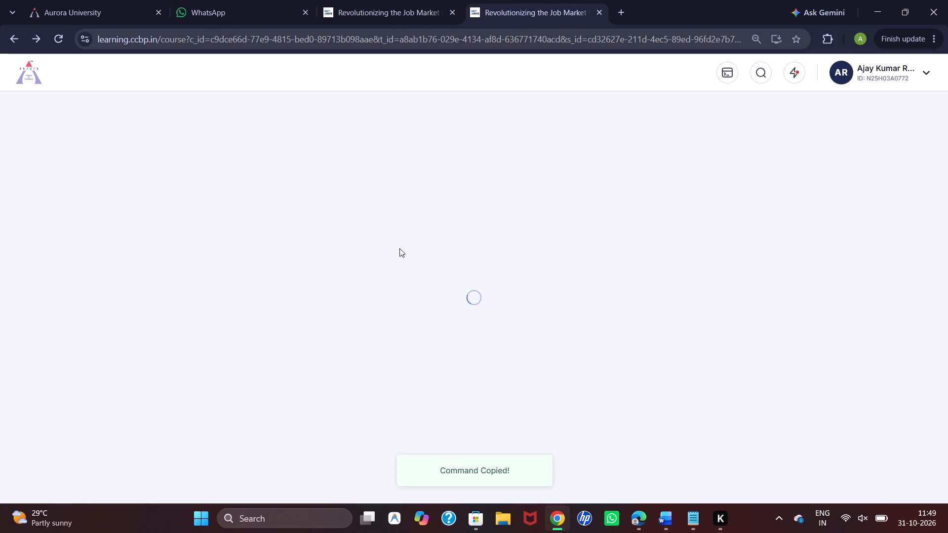
{"action": "left_click", "coordinate": [444, 236]}
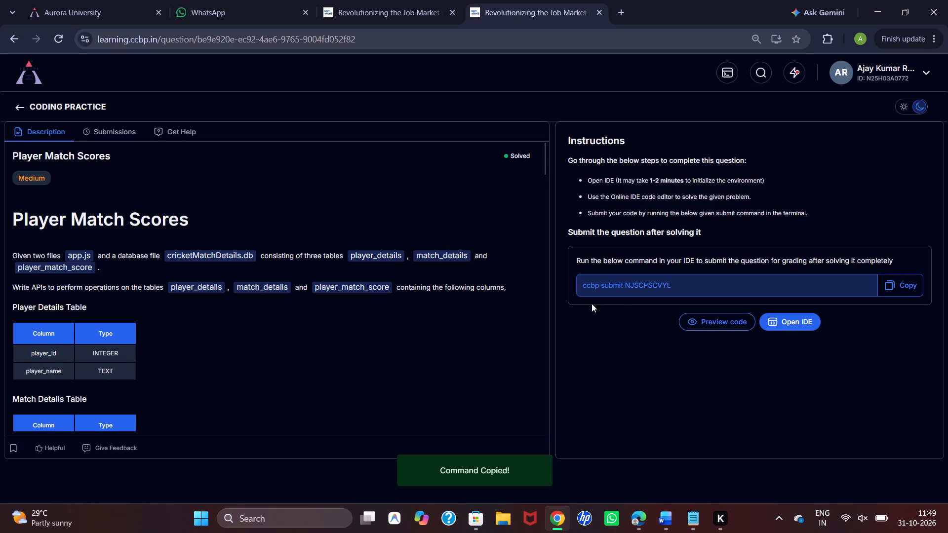
Capture the Player Match Scores question page and paste it in Word under a new heading "4.)" on the next page.
{"action": "key", "text": "super+Print"}
{"action": "key", "text": "alt+Tab"}
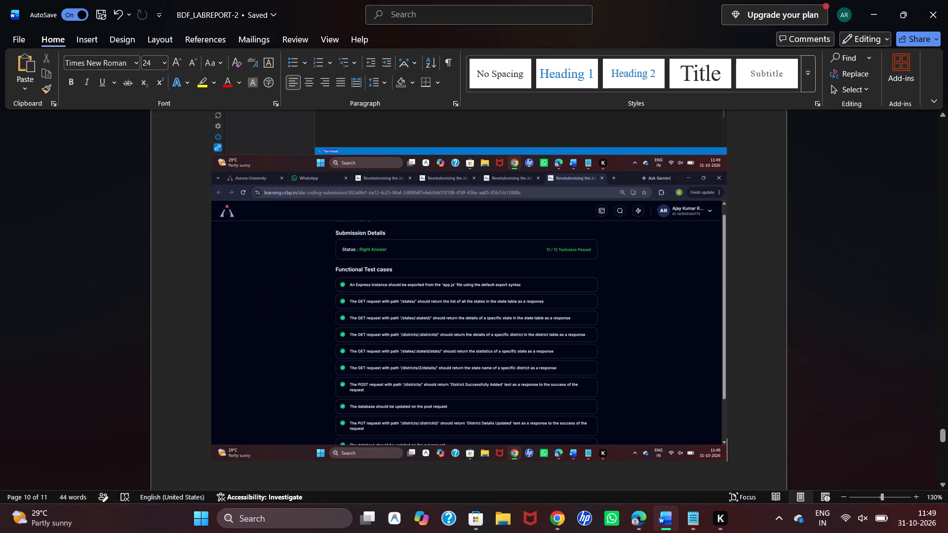
{"action": "key", "text": "Return"}
{"action": "key", "text": "Return"}
{"action": "key", "text": "Return"}
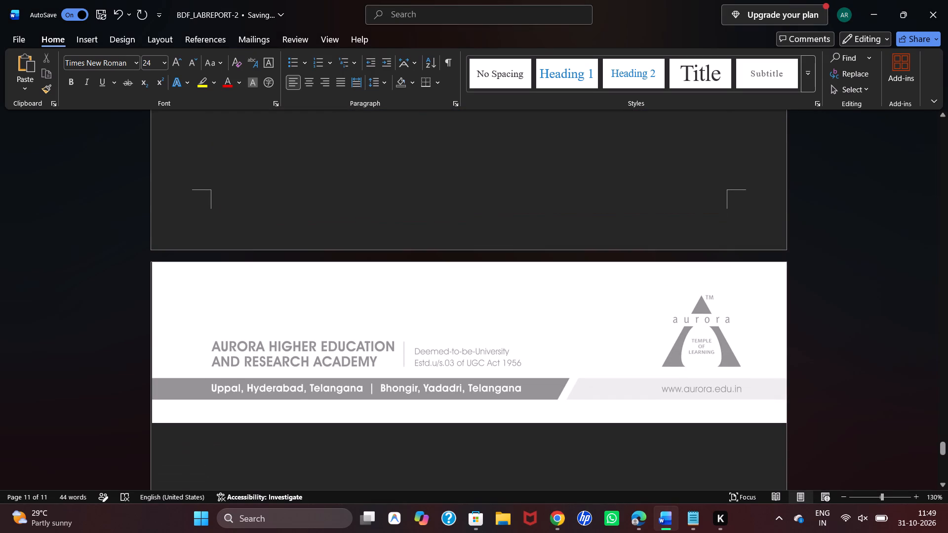
{"action": "type", "text": "4.)"}
{"action": "key", "text": "Return"}
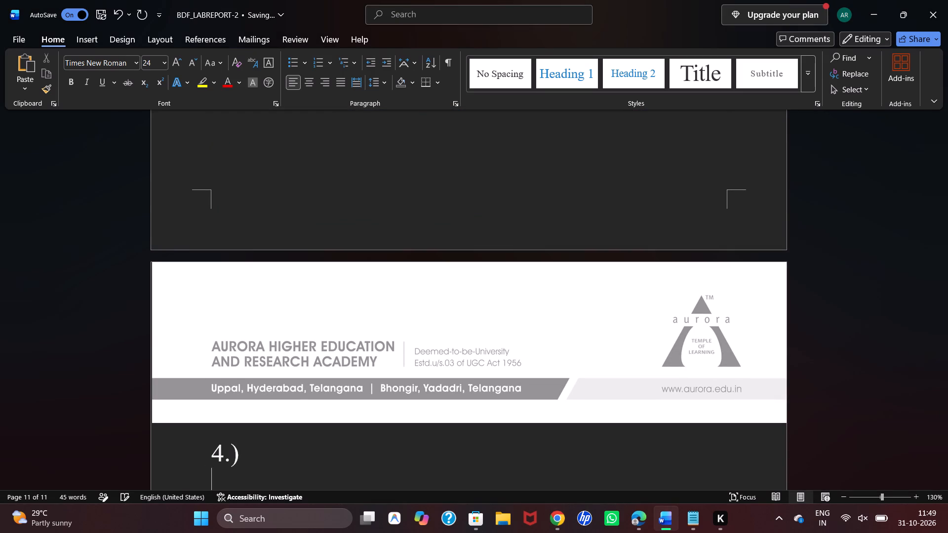
{"action": "key", "text": "ctrl+v"}
In Chrome, copy the question's submit command, launch its IDE, and open app.js from the coding-practice-7a folder.
{"action": "key", "text": "alt+Tab"}
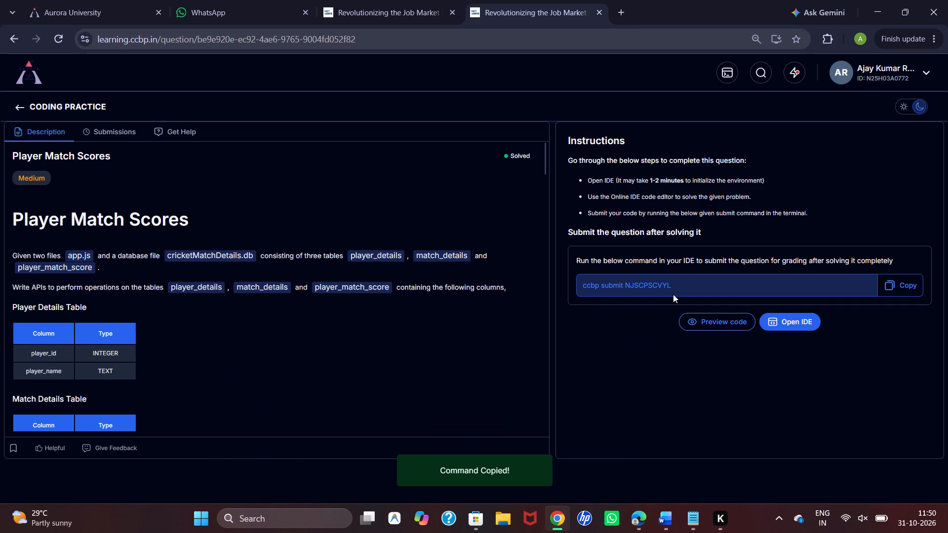
{"action": "left_click", "coordinate": [890, 286]}
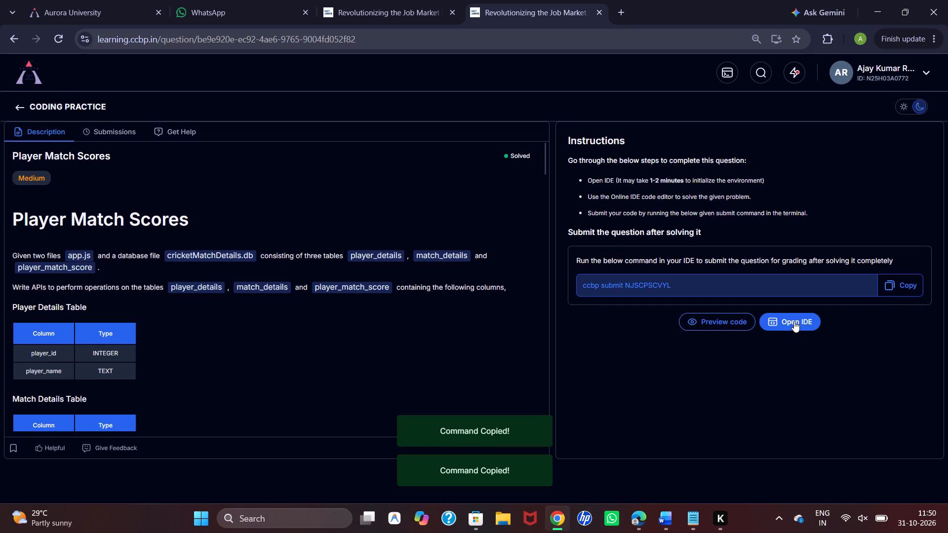
{"action": "left_click", "coordinate": [794, 321]}
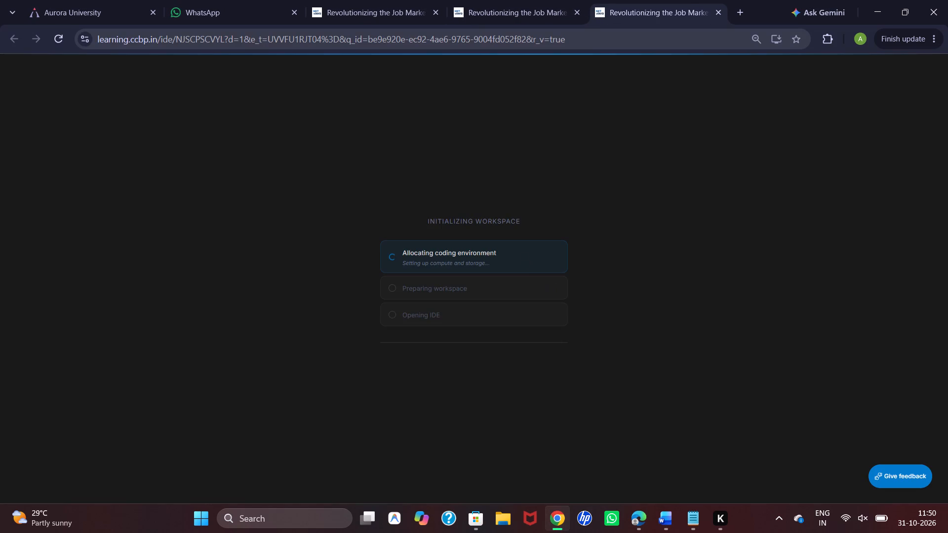
{"action": "left_click", "coordinate": [534, 295]}
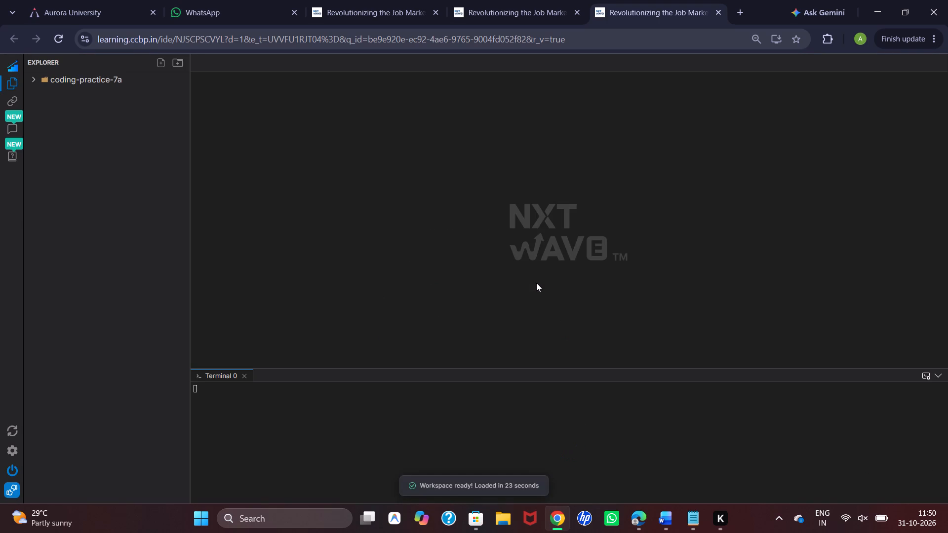
{"action": "left_click", "coordinate": [110, 83]}
{"action": "left_click", "coordinate": [99, 110]}
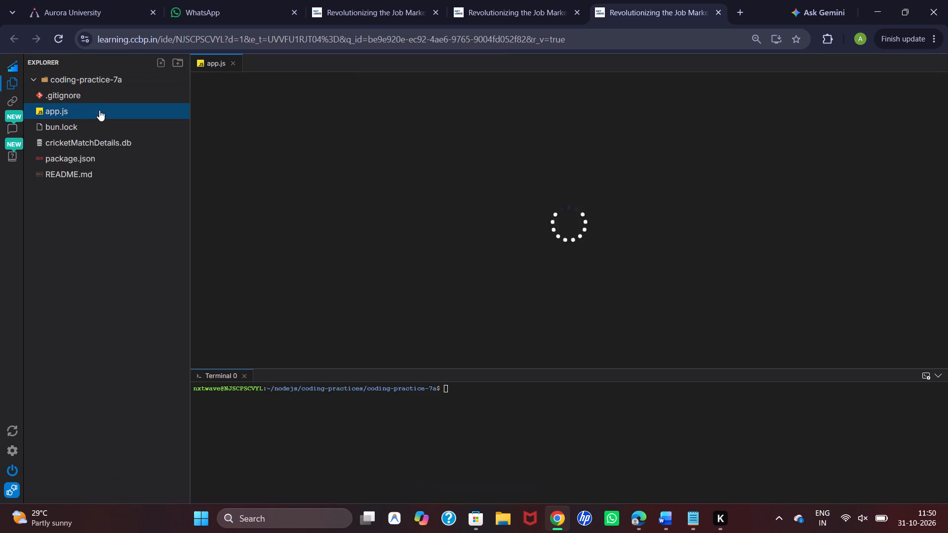
Run the copied submit command in the IDE terminal and open the resulting submission page.
{"action": "left_click", "coordinate": [447, 390]}
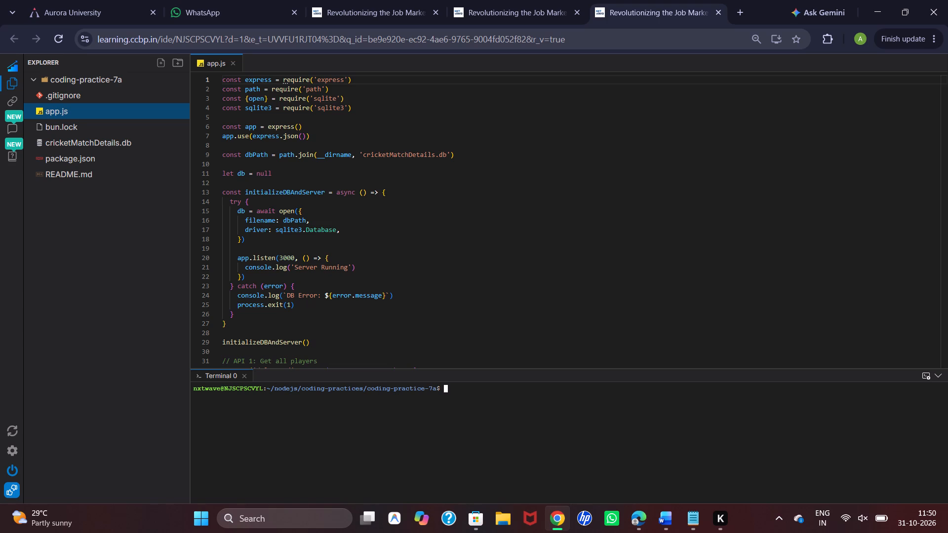
{"action": "key", "text": "ctrl+shift+v"}
{"action": "key", "text": "Return"}
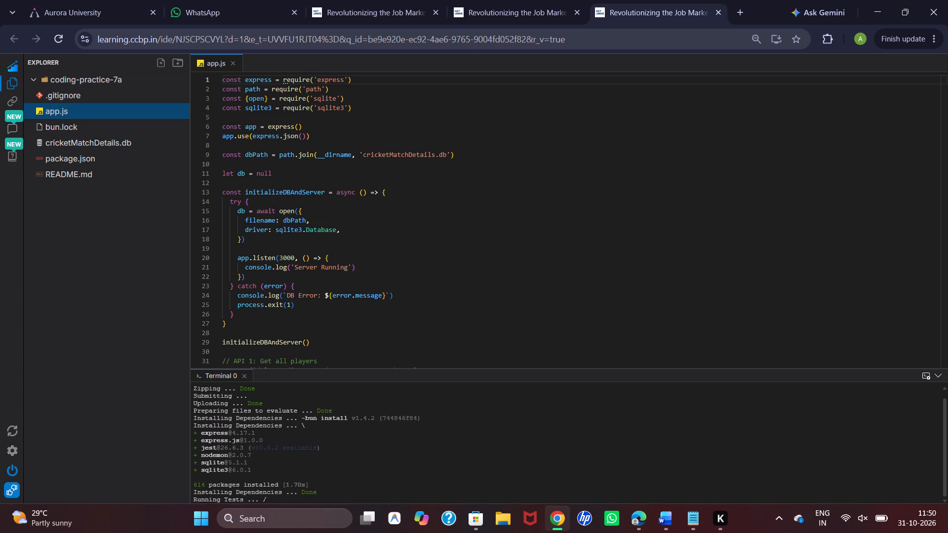
{"action": "left_click_drag", "start_coordinate": [318, 492], "coordinate": [292, 488]}
{"action": "left_click", "coordinate": [379, 453]}
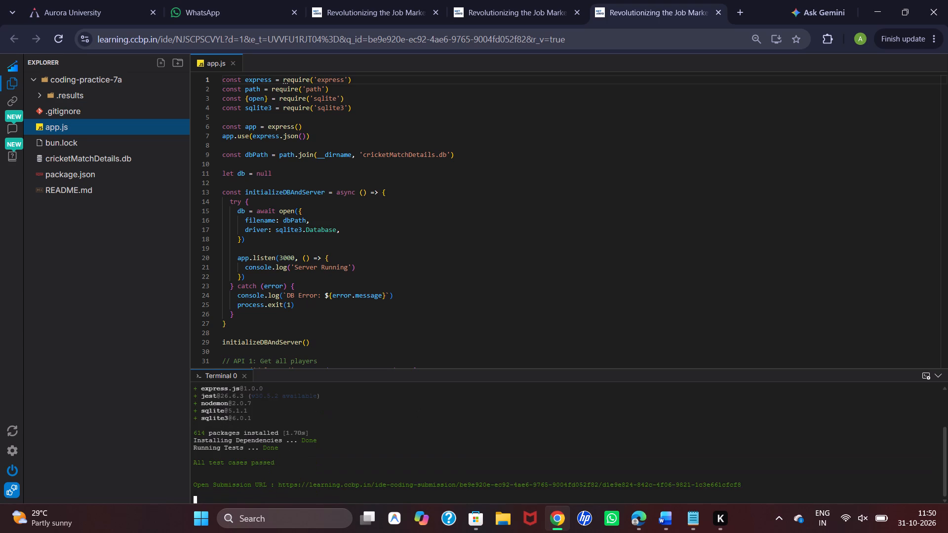
{"action": "left_click", "coordinate": [412, 487]}
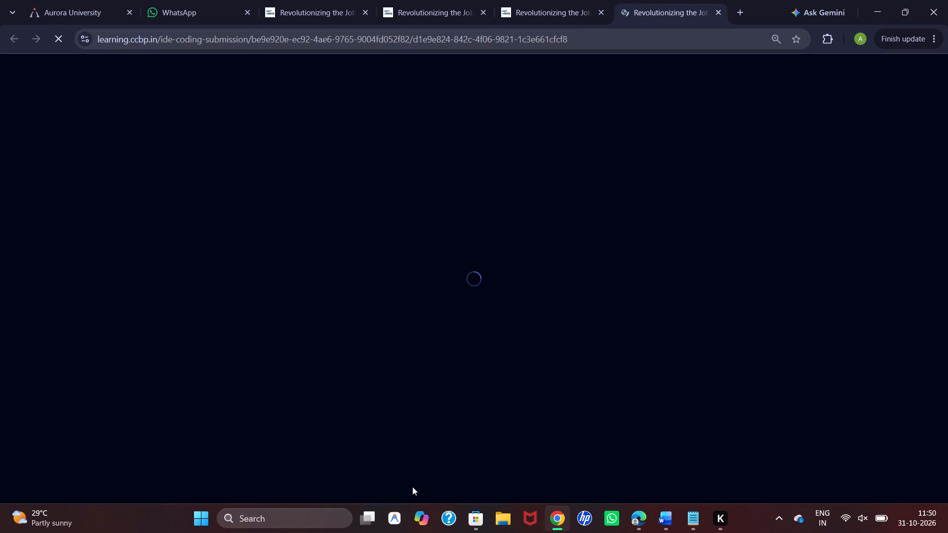
Collapse the IDE terminal, capture the beginning of app.js through API 1, and paste it below the question screenshot in Word.
{"action": "left_click", "coordinate": [558, 0]}
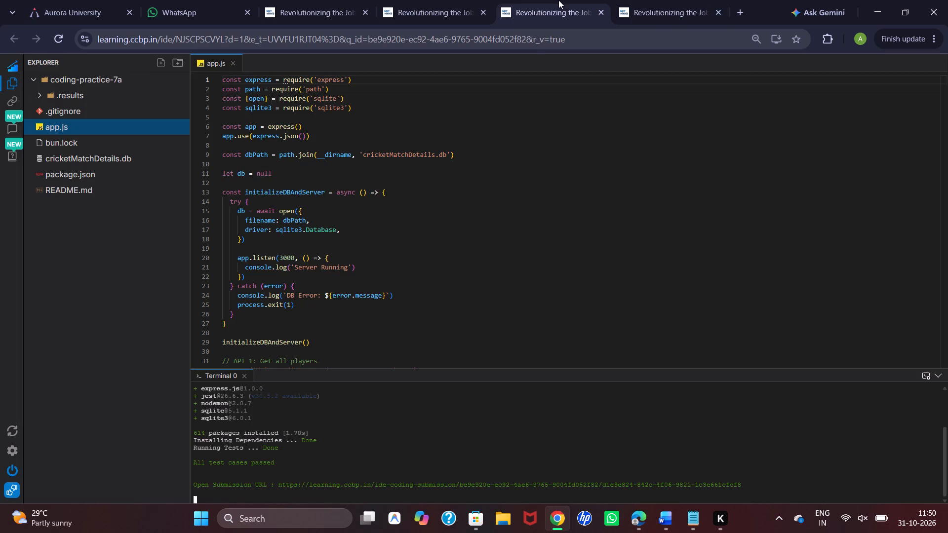
{"action": "left_click_drag", "start_coordinate": [504, 368], "coordinate": [530, 504]}
{"action": "key", "text": "super+Print"}
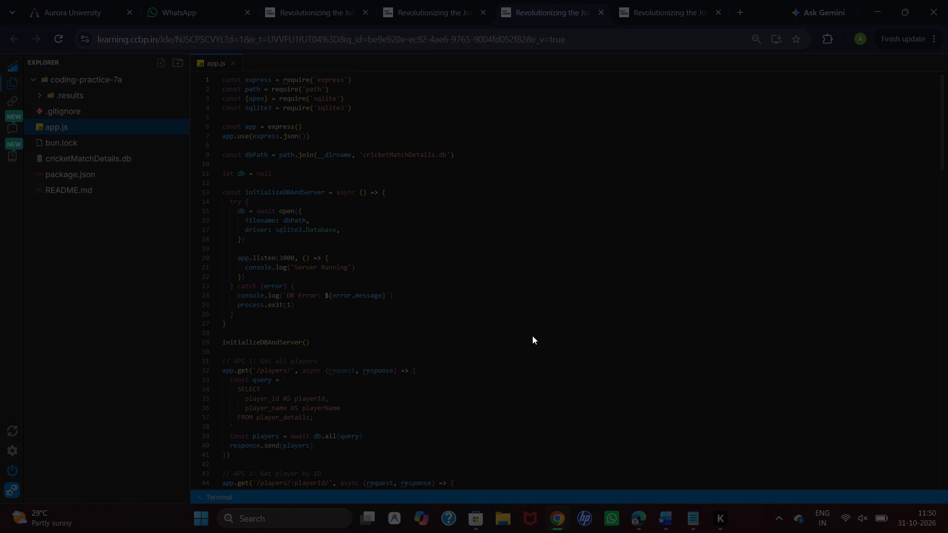
{"action": "key", "text": "alt+Tab"}
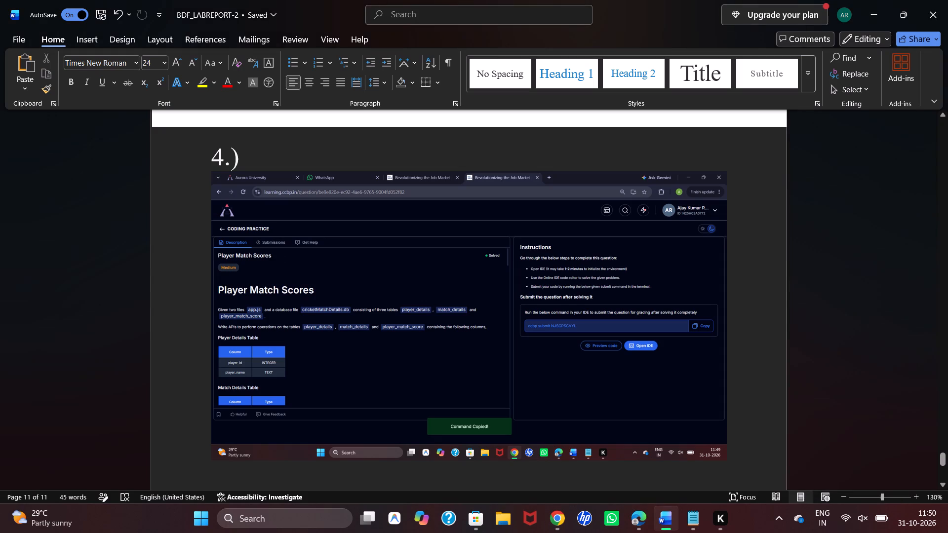
{"action": "key", "text": "Return"}
{"action": "key", "text": "ctrl+v"}
Capture the API 2 to API 4 section of app.js in Chrome and paste it after the previous code screenshot in Word.
{"action": "key", "text": "alt+Tab"}
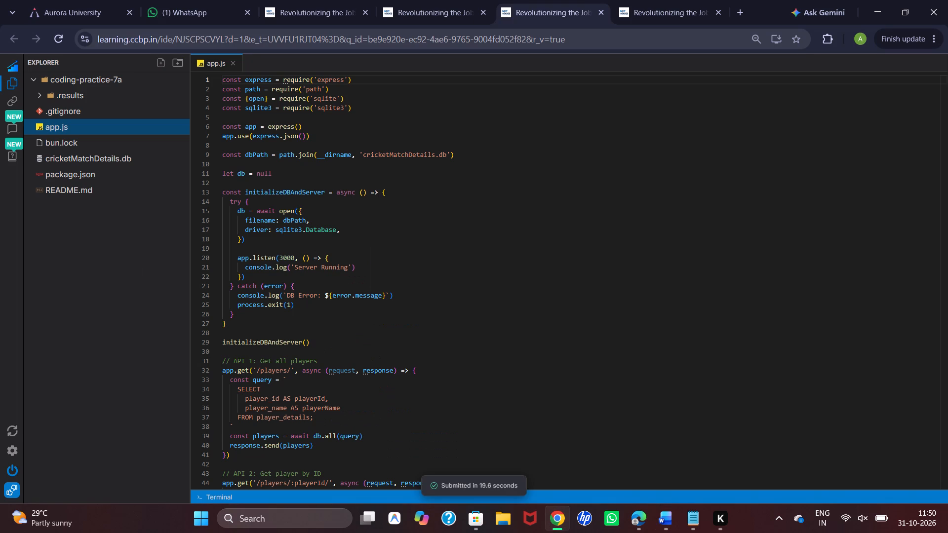
{"action": "scroll", "coordinate": [532, 336], "scroll_direction": "down", "scroll_amount": 12}
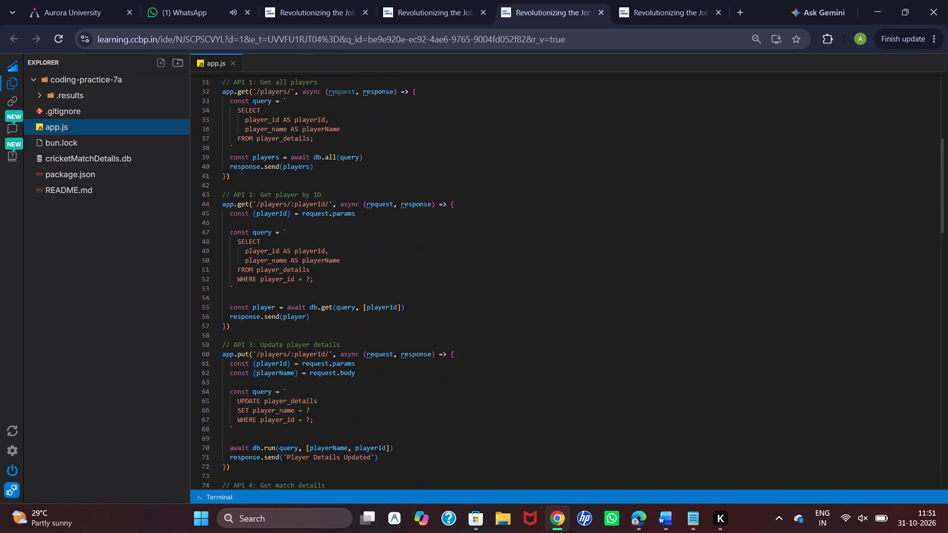
{"action": "scroll", "coordinate": [532, 336], "scroll_direction": "down", "scroll_amount": 2}
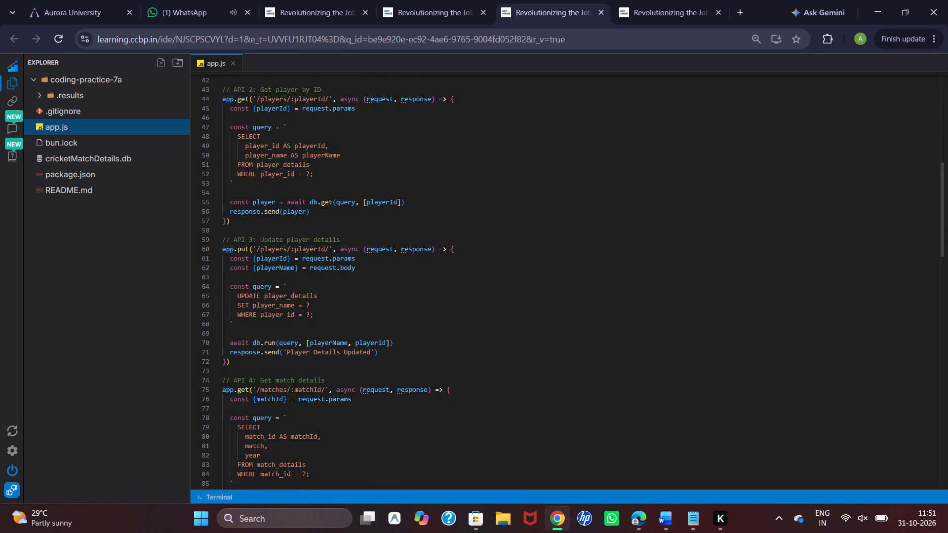
{"action": "scroll", "coordinate": [532, 336], "scroll_direction": "down", "scroll_amount": 1}
{"action": "key", "text": "super+Print"}
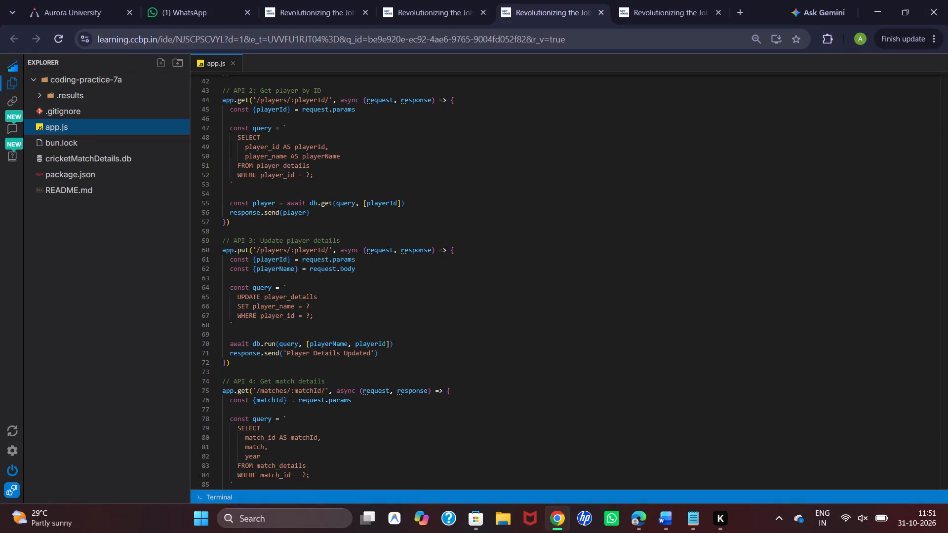
{"action": "key", "text": "alt+Tab"}
{"action": "key", "text": "ctrl+v"}
Capture the API 5 and API 6 section of app.js in Chrome and paste it after the previous code screenshot in Word.
{"action": "key", "text": "alt+Tab"}
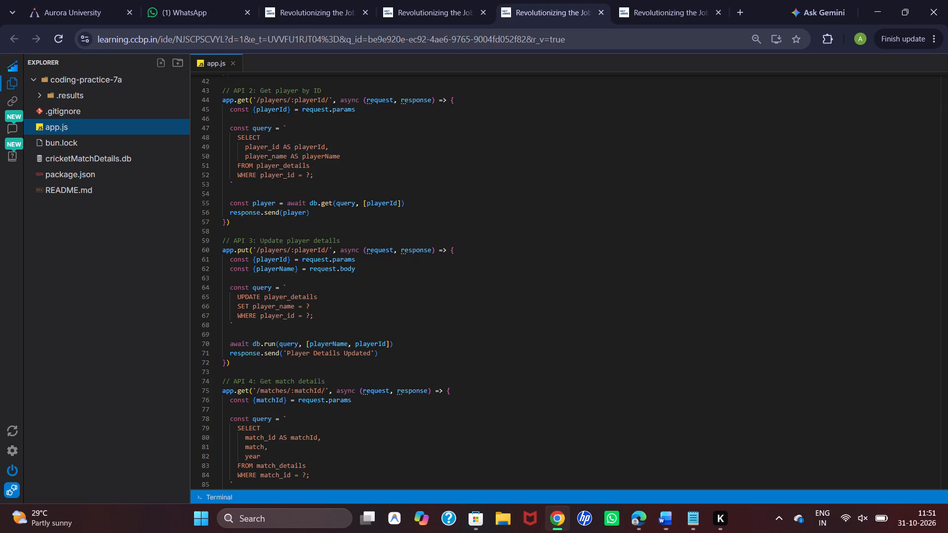
{"action": "scroll", "coordinate": [532, 336], "scroll_direction": "down", "scroll_amount": 11}
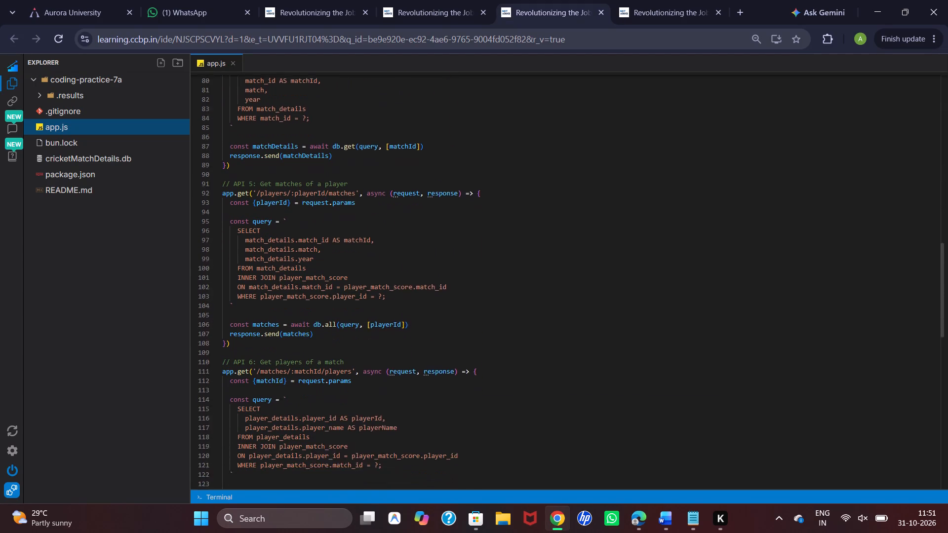
{"action": "scroll", "coordinate": [532, 336], "scroll_direction": "down", "scroll_amount": 1}
{"action": "key", "text": "super+Print"}
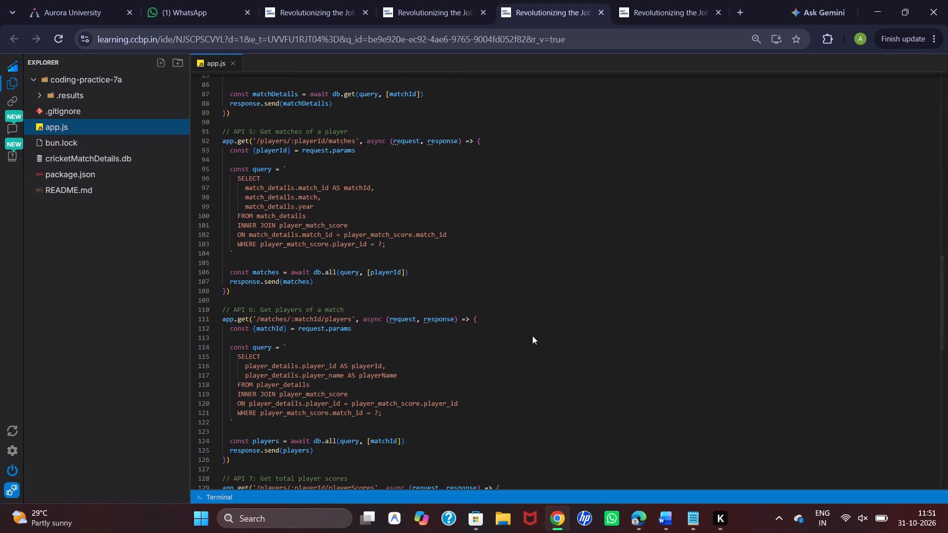
{"action": "key", "text": "alt+Tab"}
{"action": "key", "text": "ctrl+v"}
Capture the end of app.js, from API 7 to module.exports = app, and paste it after the previous code screenshot in Word.
{"action": "key", "text": "alt+Tab"}
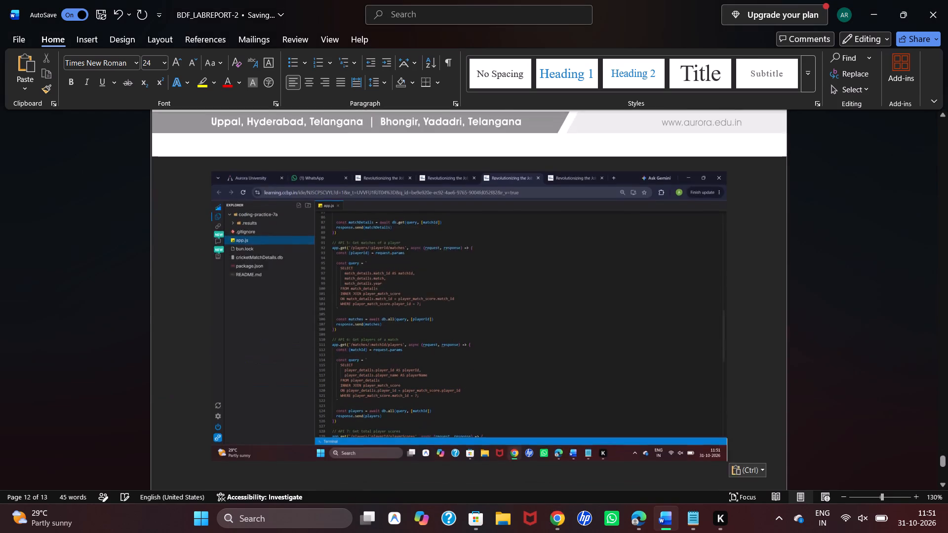
{"action": "scroll", "coordinate": [532, 336], "scroll_direction": "down", "scroll_amount": 7}
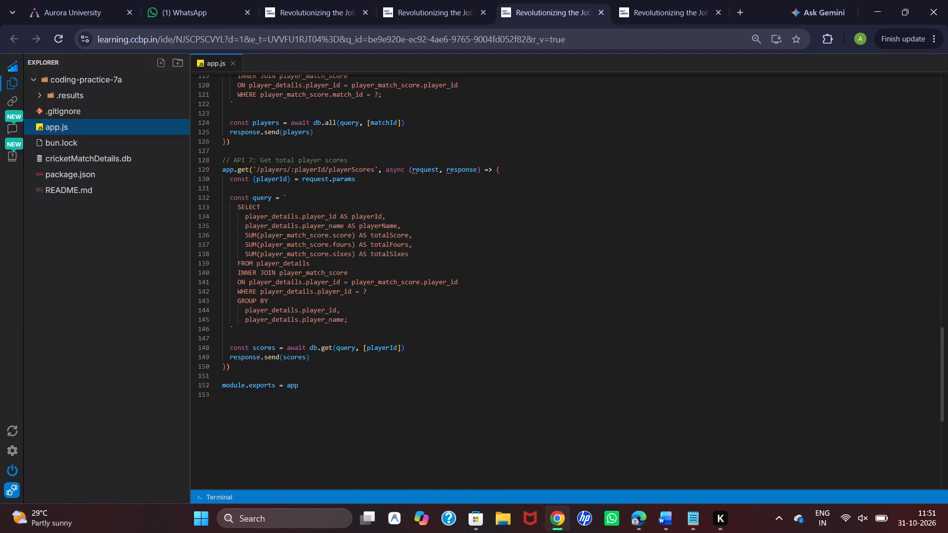
{"action": "key", "text": "super+Print"}
{"action": "key", "text": "alt+Tab"}
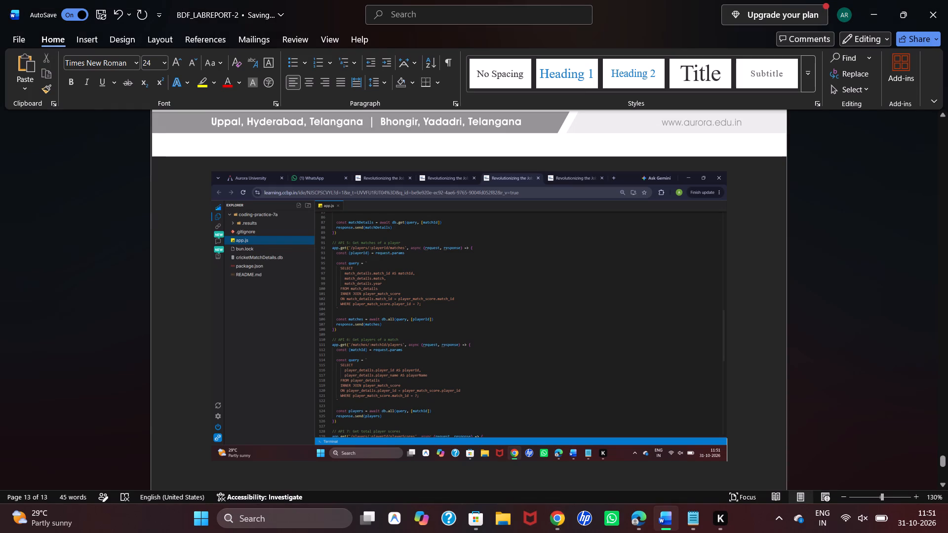
{"action": "key", "text": "ctrl+v"}
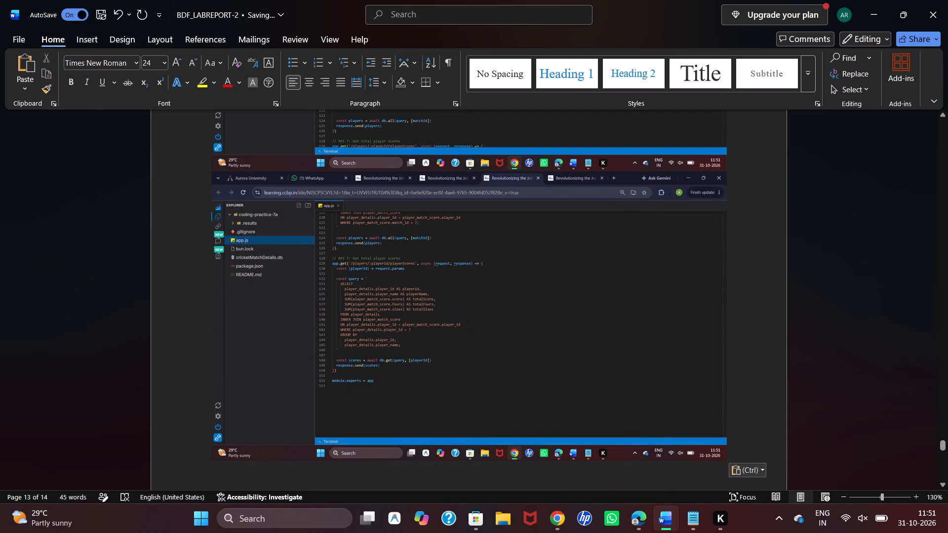
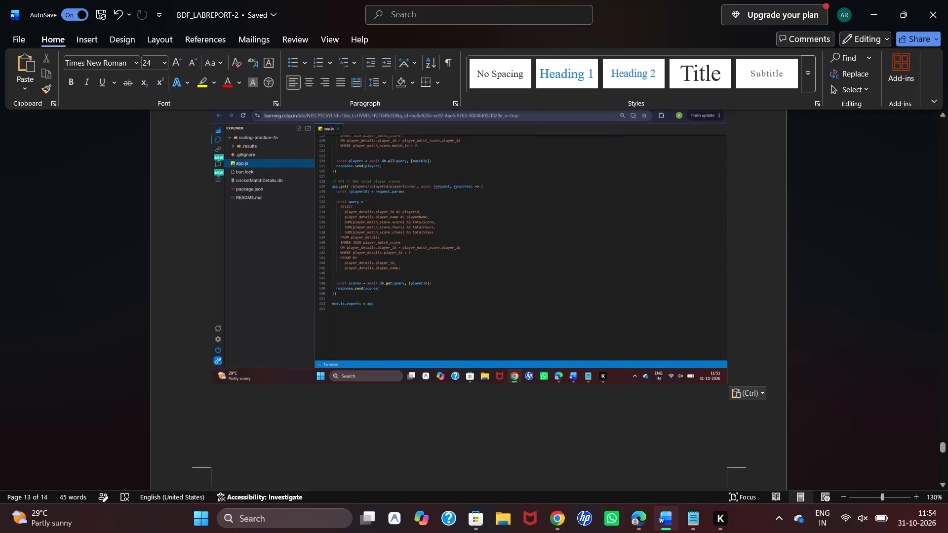
Capture the Player Match Scores submission details with its functional test cases in Chrome and paste it below the last code screenshot in Word.
{"action": "key", "text": "Return"}
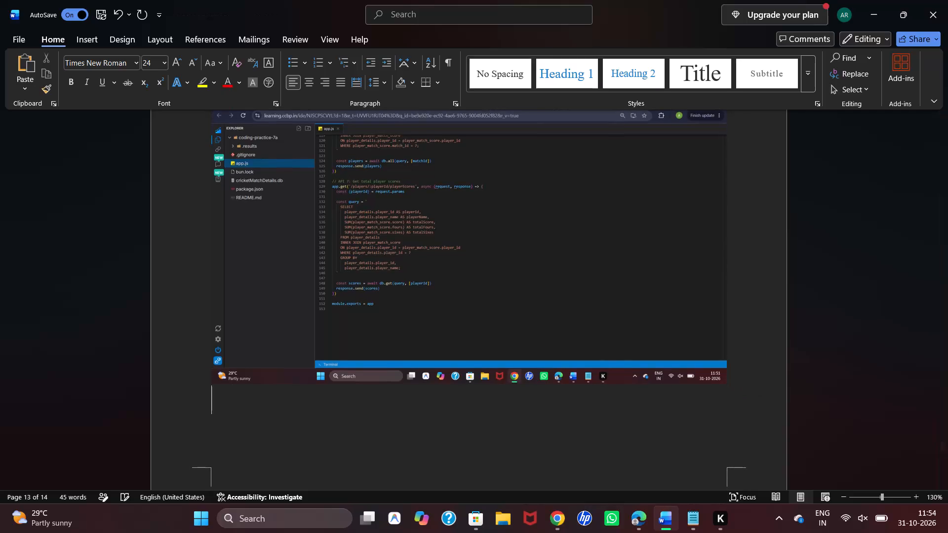
{"action": "key", "text": "alt+Tab"}
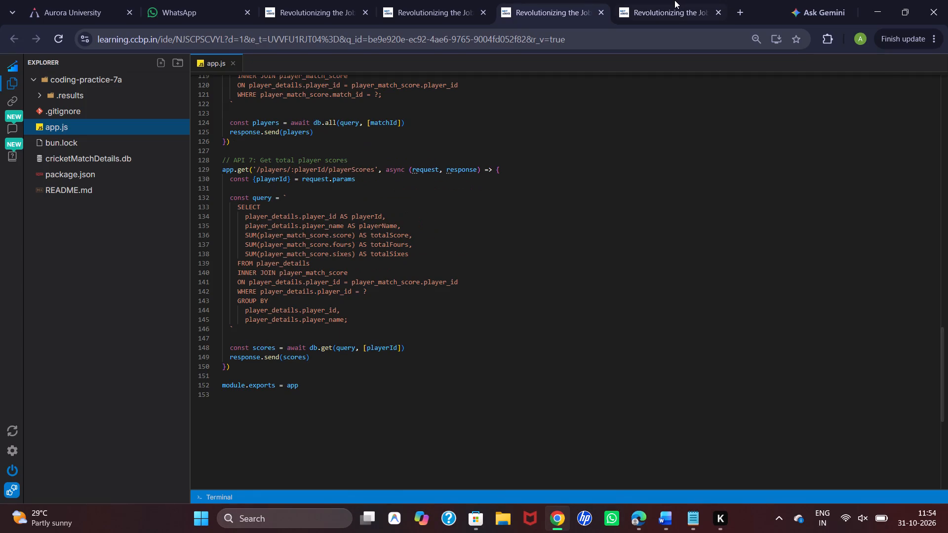
{"action": "left_click", "coordinate": [674, 0]}
{"action": "key", "text": "super+Print"}
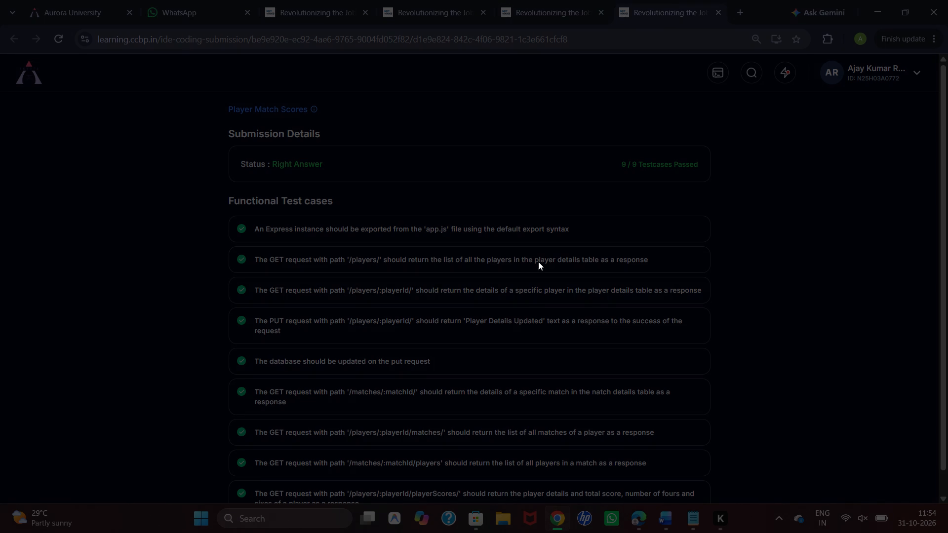
{"action": "key", "text": "alt+Tab"}
{"action": "key", "text": "ctrl+v"}
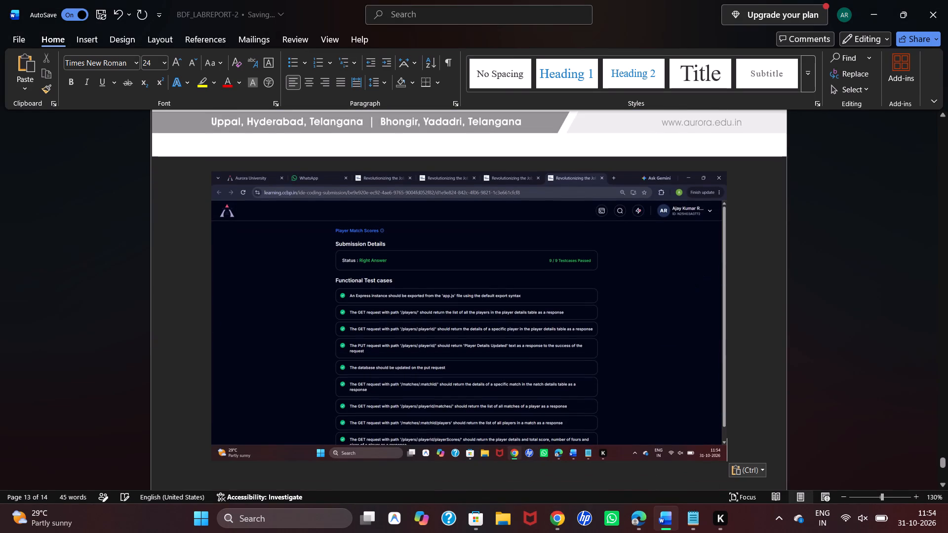
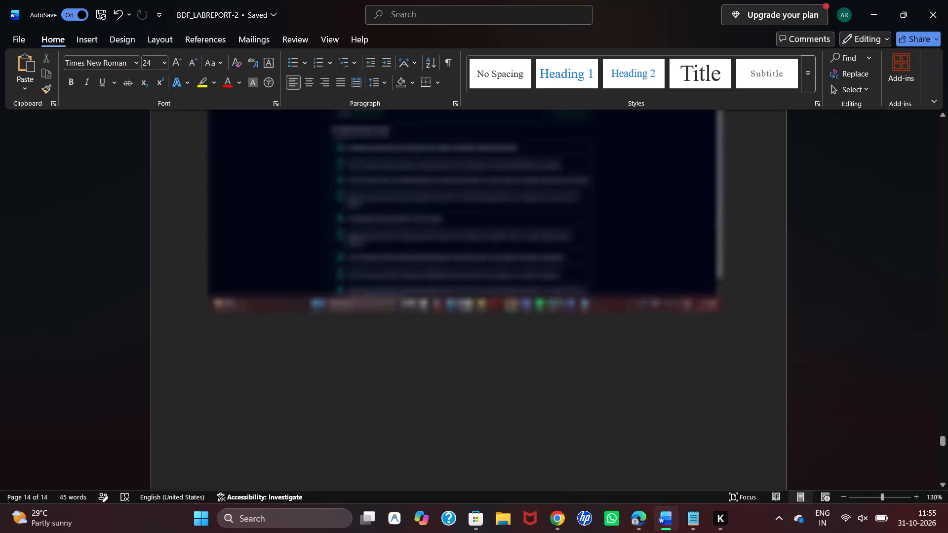
Print the finished lab report to a PDF file named BDF_LABREPORT-2 in the Documents folder.
{"action": "scroll", "coordinate": [538, 262], "scroll_direction": "up", "scroll_amount": 9}
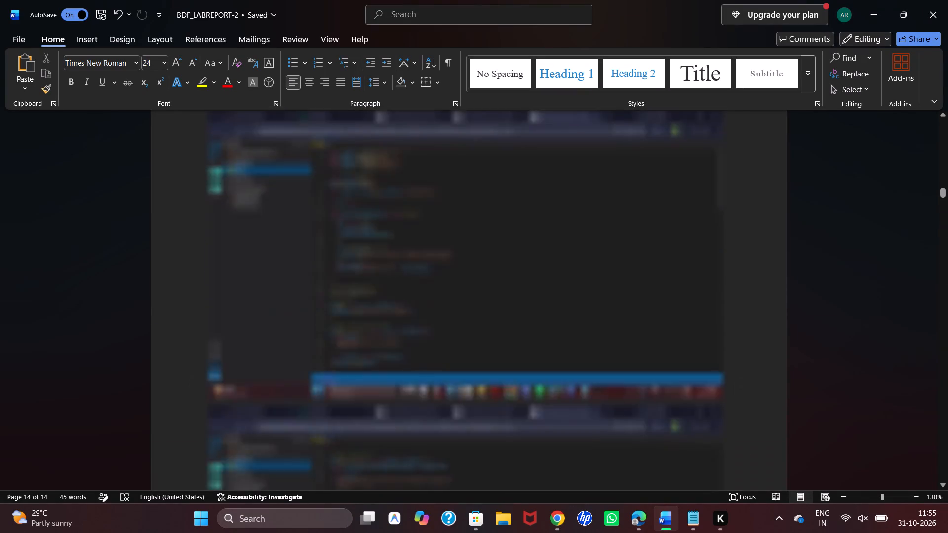
{"action": "scroll", "coordinate": [538, 262], "scroll_direction": "up", "scroll_amount": 7}
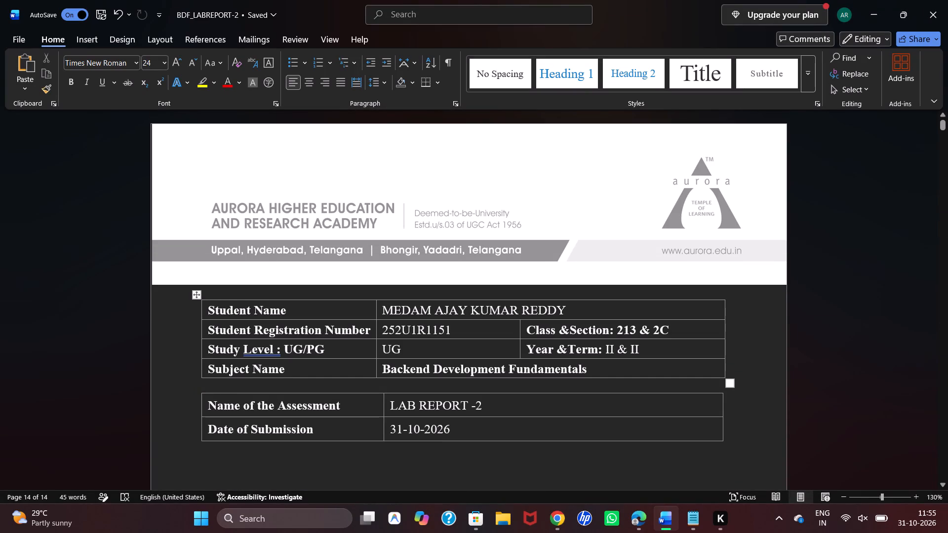
{"action": "left_click", "coordinate": [17, 37]}
{"action": "left_click", "coordinate": [47, 231]}
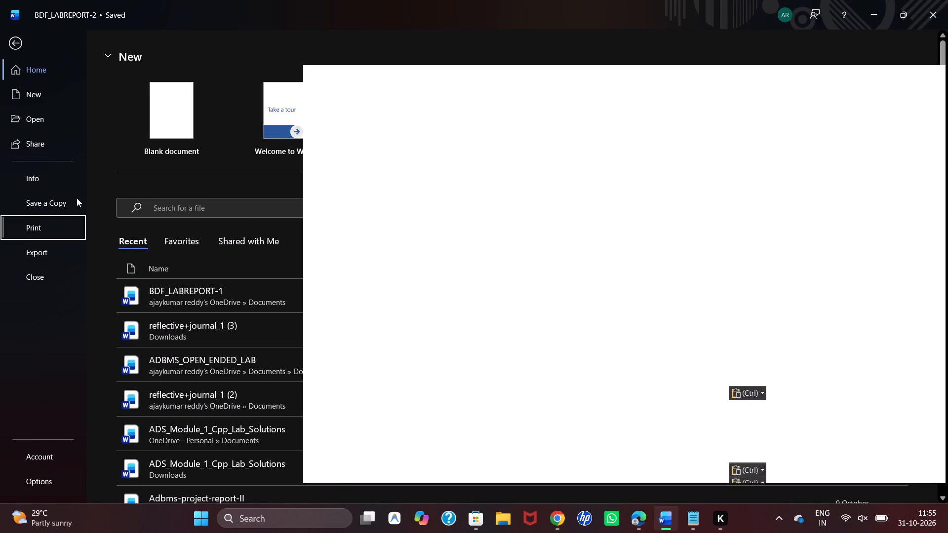
{"action": "left_click", "coordinate": [141, 78]}
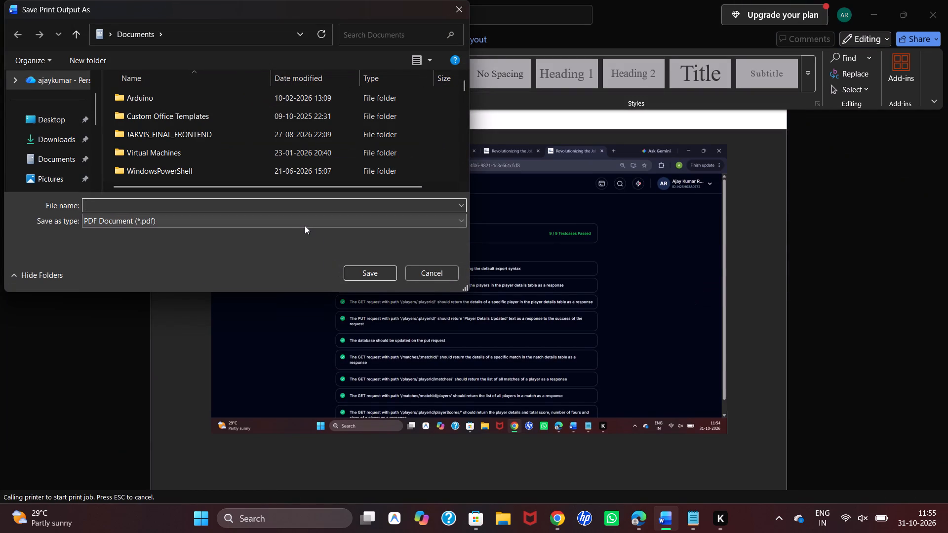
{"action": "type", "text": "BDF"}
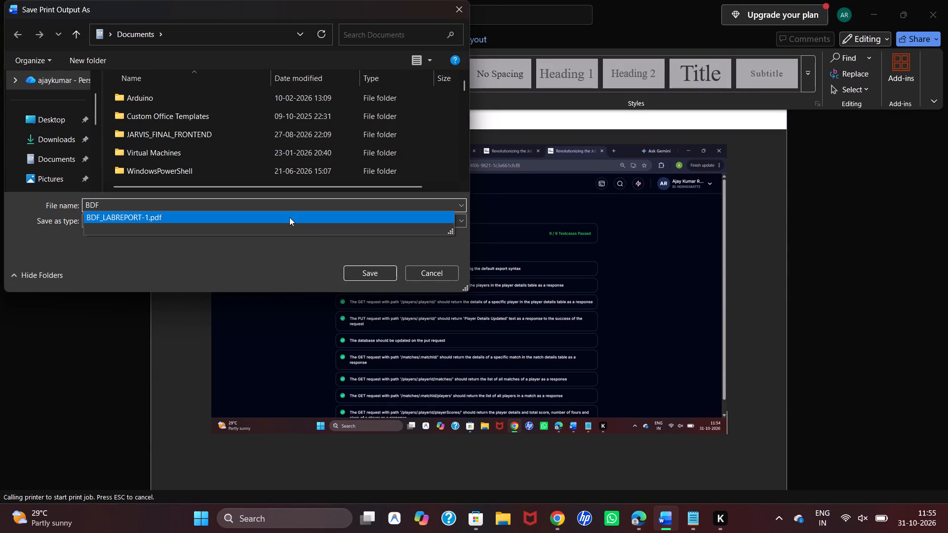
{"action": "left_click", "coordinate": [289, 217]}
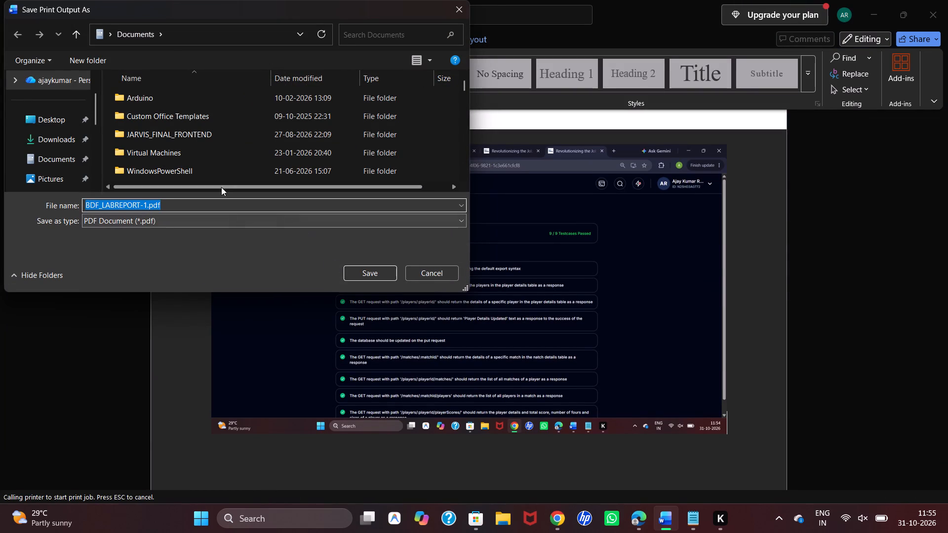
{"action": "left_click", "coordinate": [202, 203]}
{"action": "key", "text": "BackSpace"}
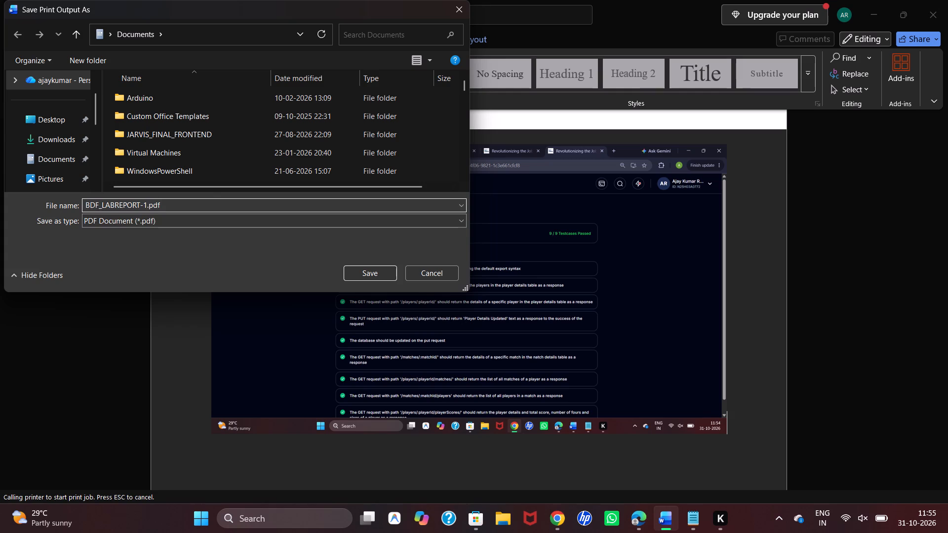
{"action": "key", "text": "BackSpace"}
{"action": "key", "text": "BackSpace"}
{"action": "key", "text": "BackSpace"}
{"action": "key", "text": "BackSpace"}
{"action": "key", "text": "2"}
{"action": "key", "text": "Return"}
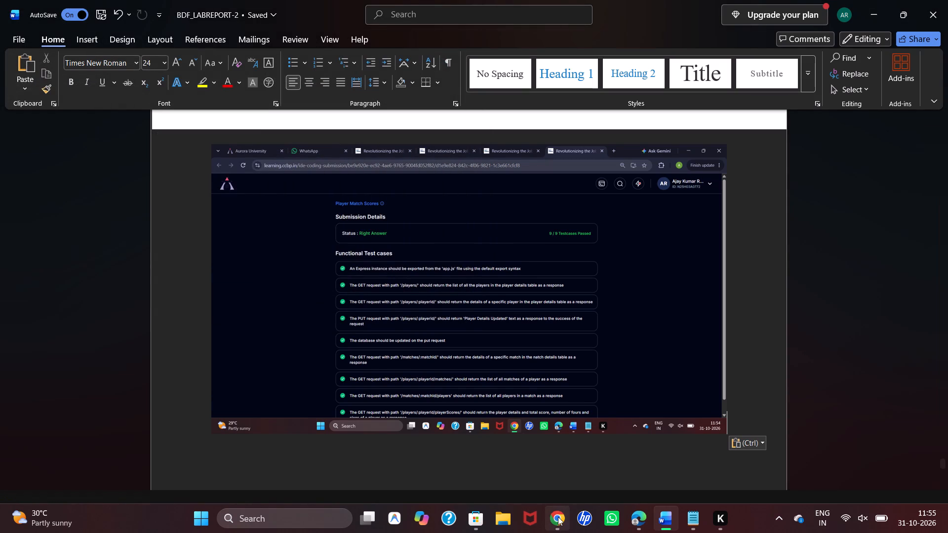
Switch to Chrome and bring up the Aurora University assessments page.
{"action": "left_click", "coordinate": [558, 517]}
{"action": "left_click", "coordinate": [73, 0]}
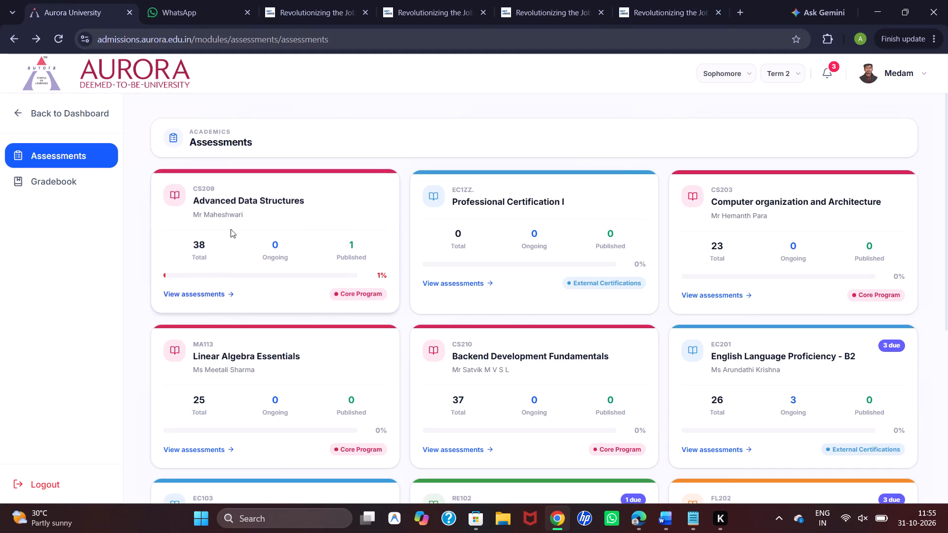
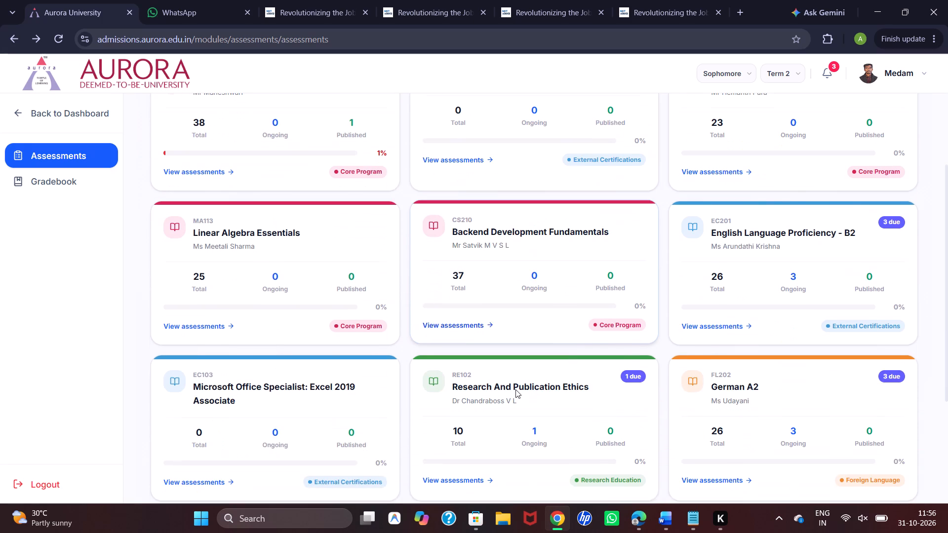
Look over the course cards on the Aurora University assessments page.
{"action": "scroll", "coordinate": [515, 389], "scroll_direction": "up", "scroll_amount": 1}
{"action": "scroll", "coordinate": [515, 389], "scroll_direction": "down", "scroll_amount": 1}
{"action": "scroll", "coordinate": [515, 389], "scroll_direction": "up", "scroll_amount": 1}
{"action": "scroll", "coordinate": [515, 389], "scroll_direction": "down", "scroll_amount": 1}
{"action": "scroll", "coordinate": [515, 389], "scroll_direction": "up", "scroll_amount": 1}
{"action": "scroll", "coordinate": [515, 389], "scroll_direction": "down", "scroll_amount": 1}
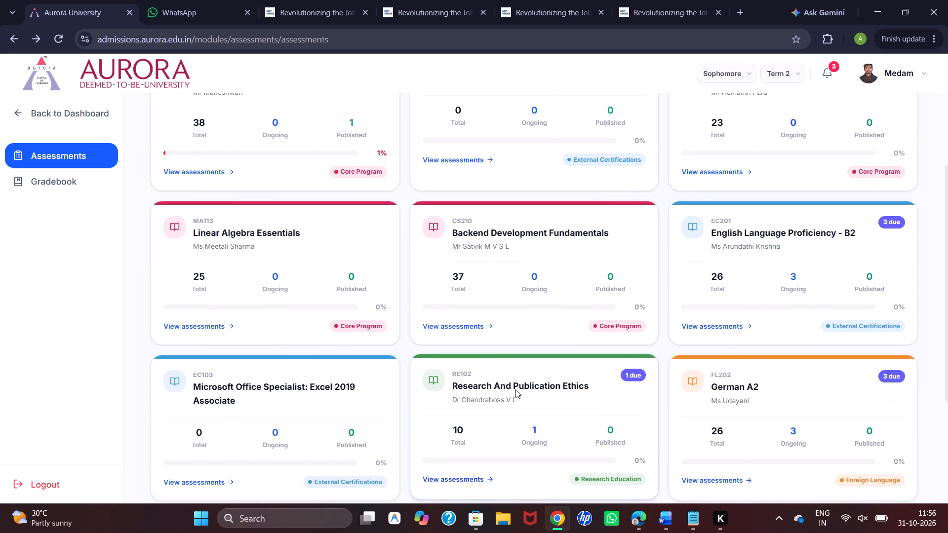
{"action": "scroll", "coordinate": [515, 389], "scroll_direction": "down", "scroll_amount": 5}
{"action": "scroll", "coordinate": [515, 389], "scroll_direction": "up", "scroll_amount": 2}
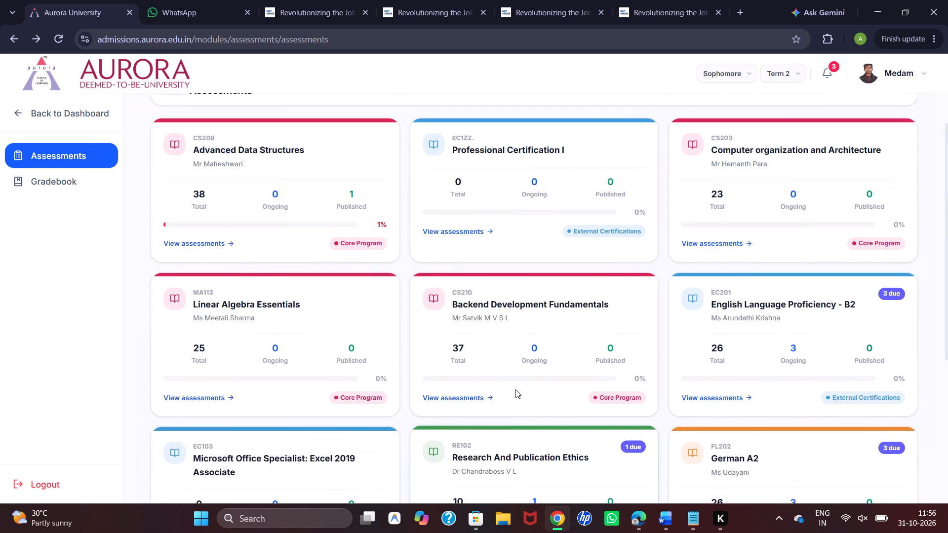
{"action": "scroll", "coordinate": [515, 389], "scroll_direction": "up", "scroll_amount": 1}
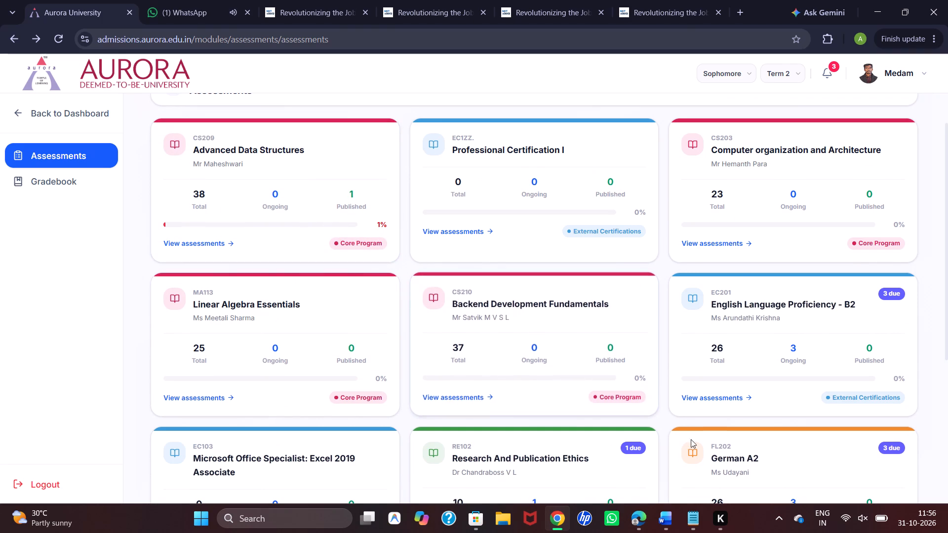
Switch to Notepad and copy the Module 2 Linked List Basics paragraph from the C++ section of the syllabus notes.
{"action": "left_click", "coordinate": [697, 518]}
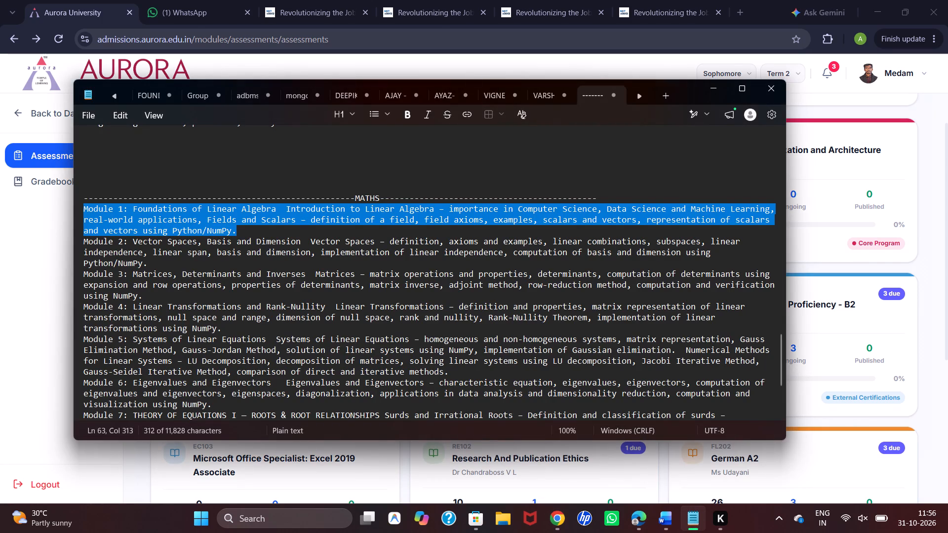
{"action": "left_click", "coordinate": [392, 184]}
{"action": "scroll", "coordinate": [392, 184], "scroll_direction": "up", "scroll_amount": 2}
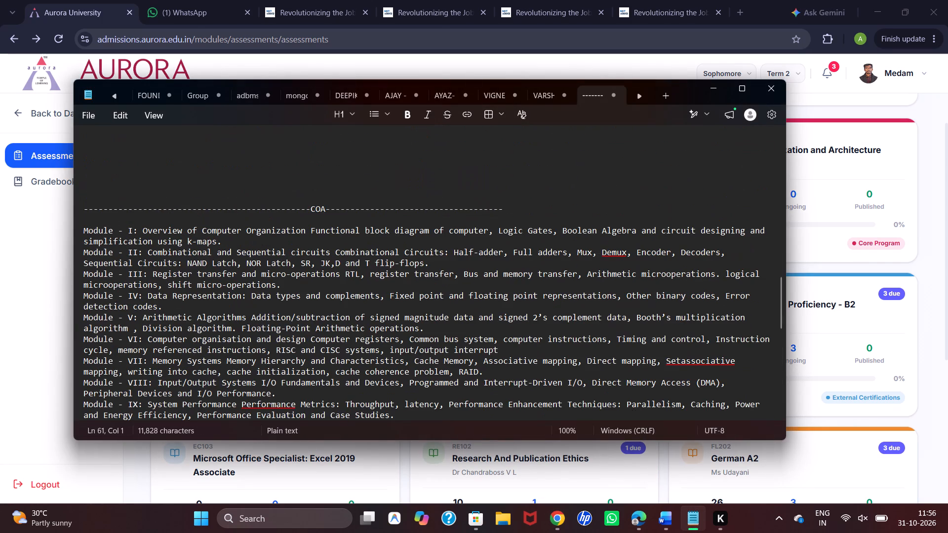
{"action": "scroll", "coordinate": [392, 184], "scroll_direction": "up", "scroll_amount": 2}
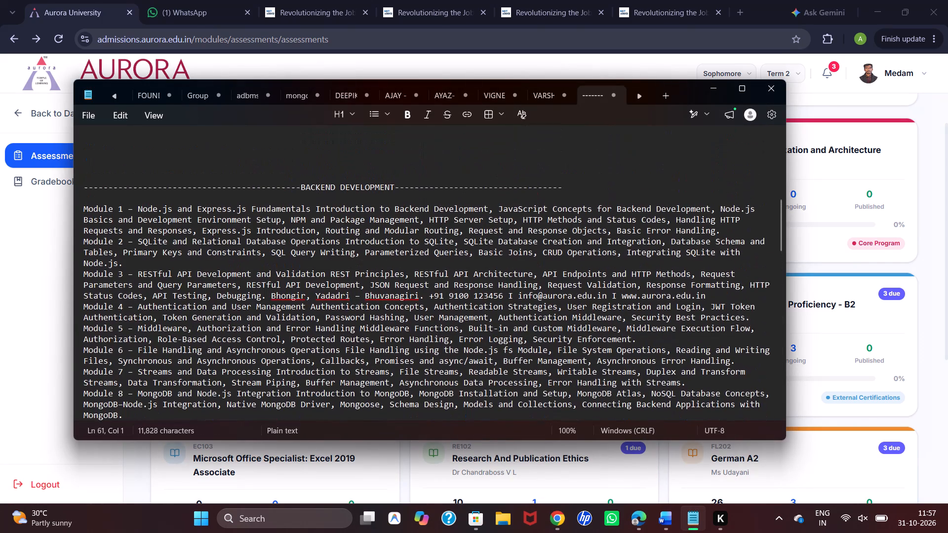
{"action": "scroll", "coordinate": [392, 184], "scroll_direction": "up", "scroll_amount": 2}
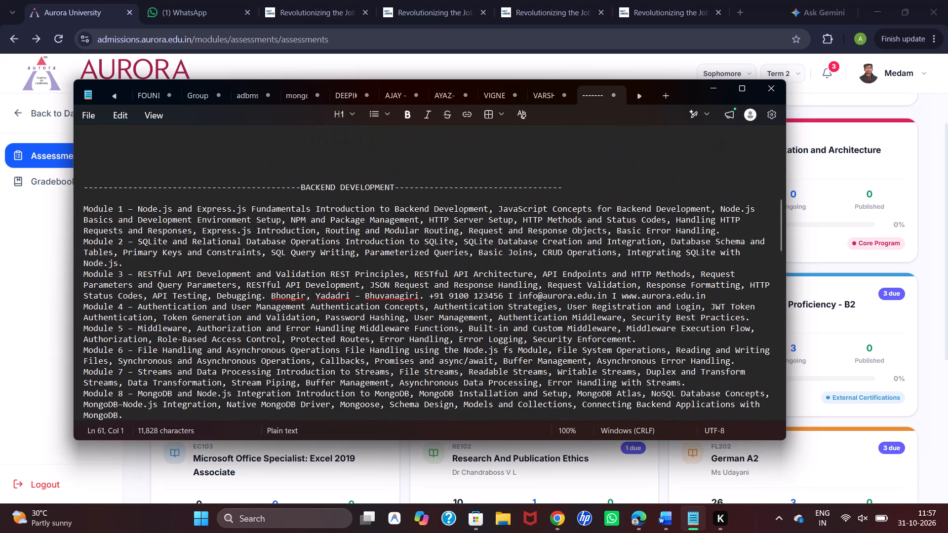
{"action": "scroll", "coordinate": [392, 184], "scroll_direction": "up", "scroll_amount": 1}
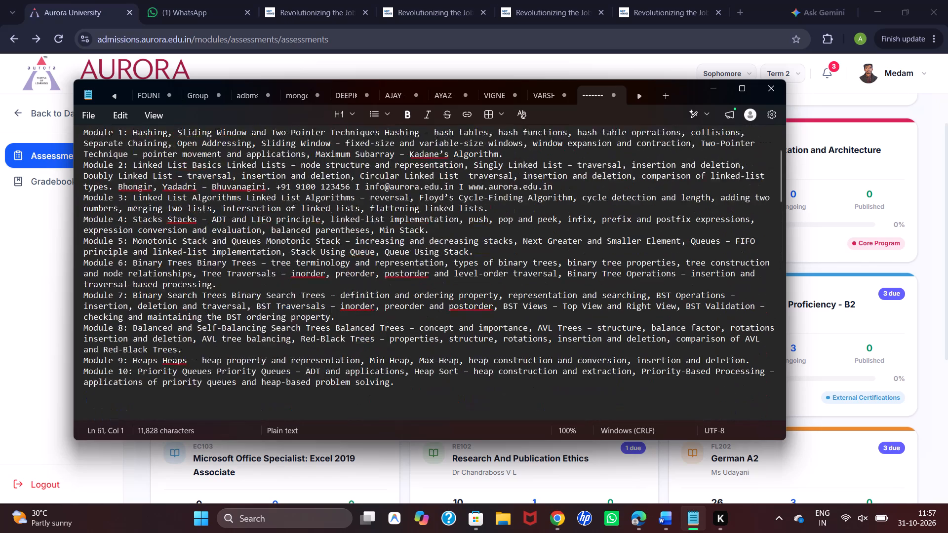
{"action": "scroll", "coordinate": [392, 184], "scroll_direction": "up", "scroll_amount": 2}
{"action": "scroll", "coordinate": [262, 213], "scroll_direction": "up", "scroll_amount": 1}
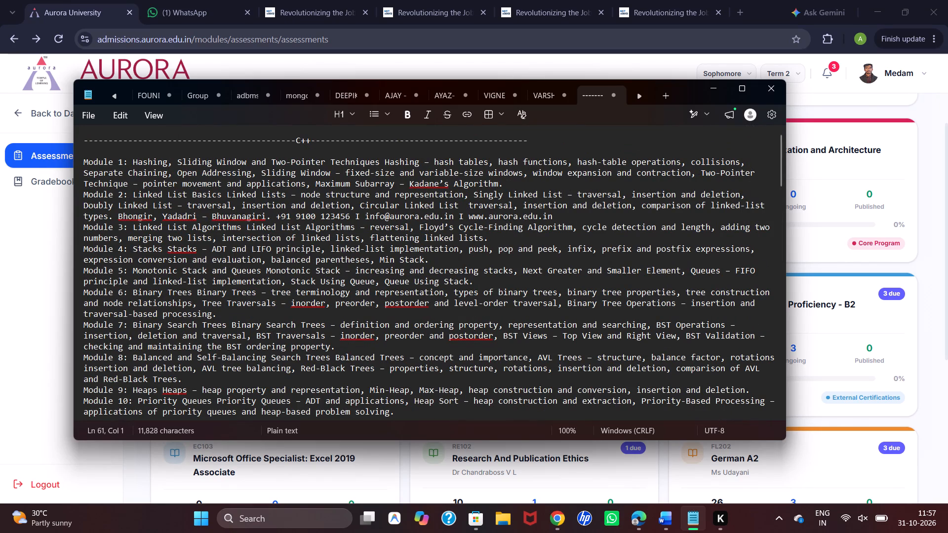
{"action": "left_click_drag", "start_coordinate": [83, 192], "coordinate": [583, 215]}
{"action": "key", "text": "ctrl+c"}
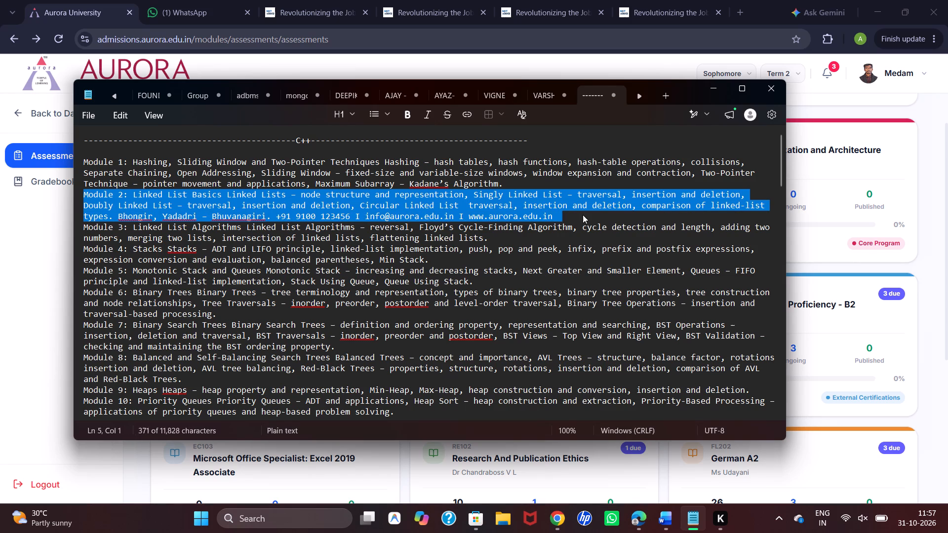